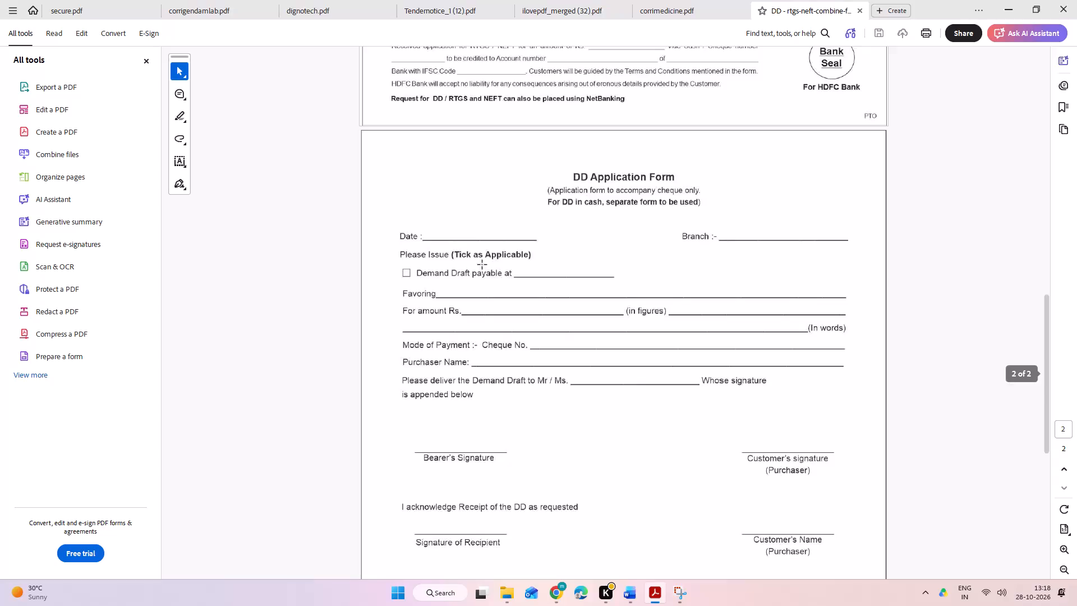
Add the text 28.10.2026 on the Date line of the DD Application Form and align it with the line.
left_click(186, 159)
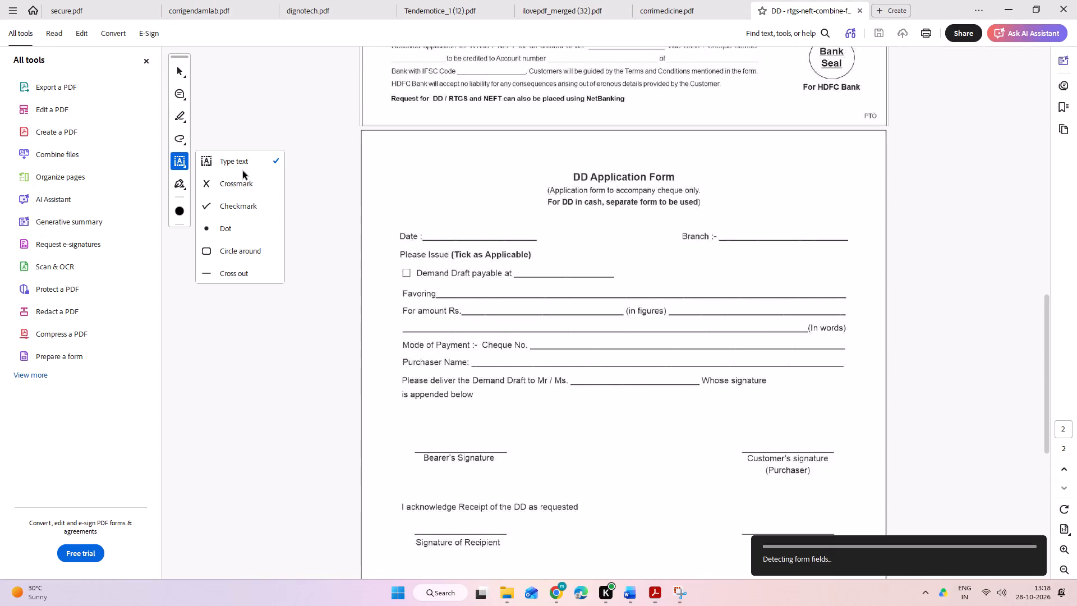
left_click(243, 171)
left_click(248, 164)
left_click(444, 235)
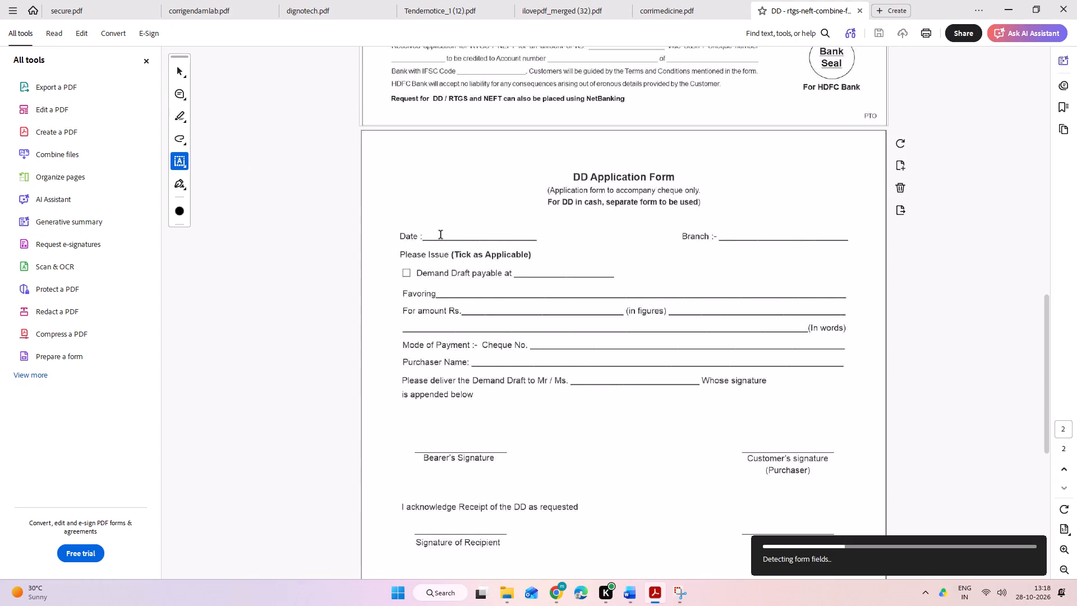
type("28.10.2026")
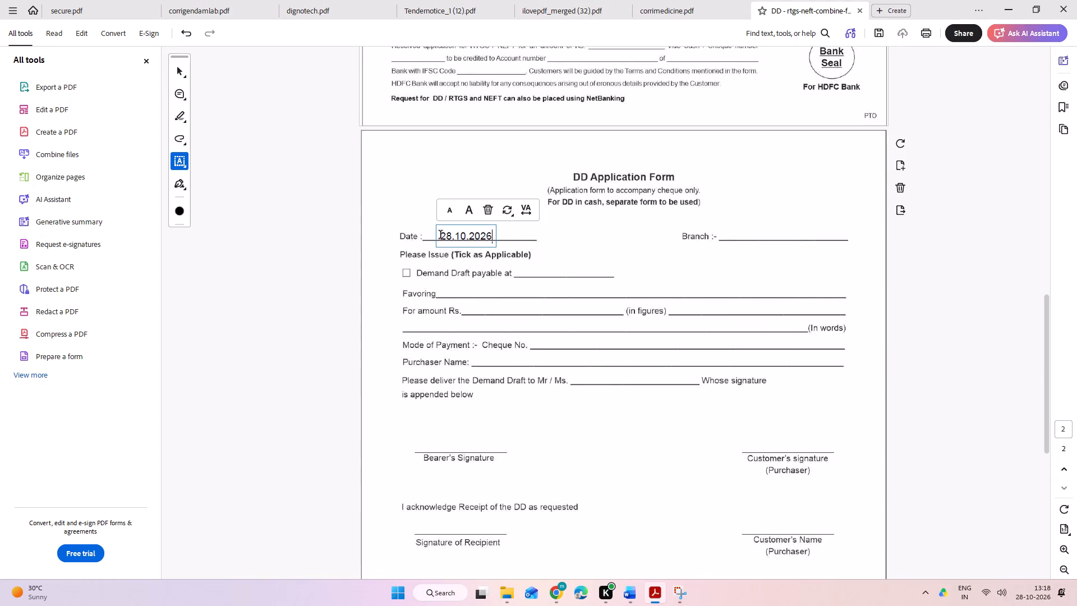
left_click_drag(472, 244, 464, 241)
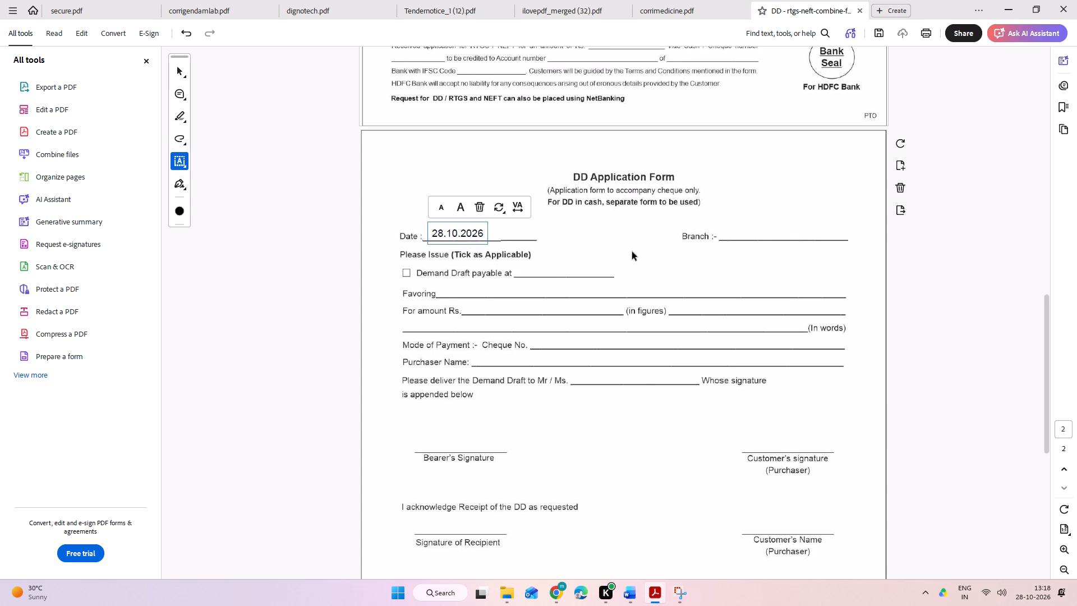
Fill the Branch line with C-SCHEME.
left_click(729, 232)
left_click(728, 232)
type("c-sche")
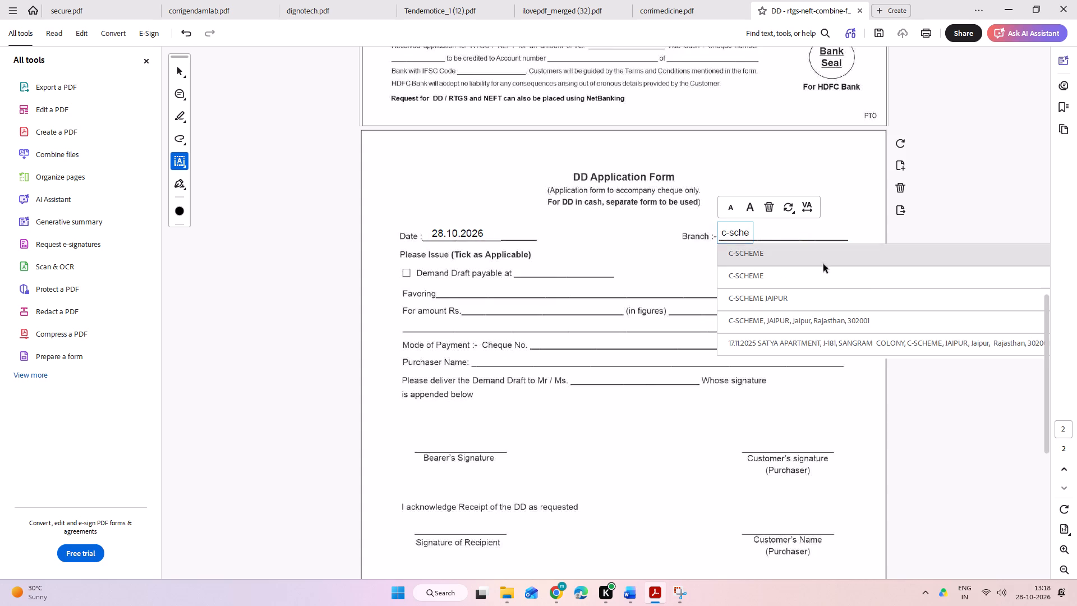
left_click(789, 278)
Enter JAIPUR as the place where the demand draft is payable.
left_click(531, 267)
left_click(524, 270)
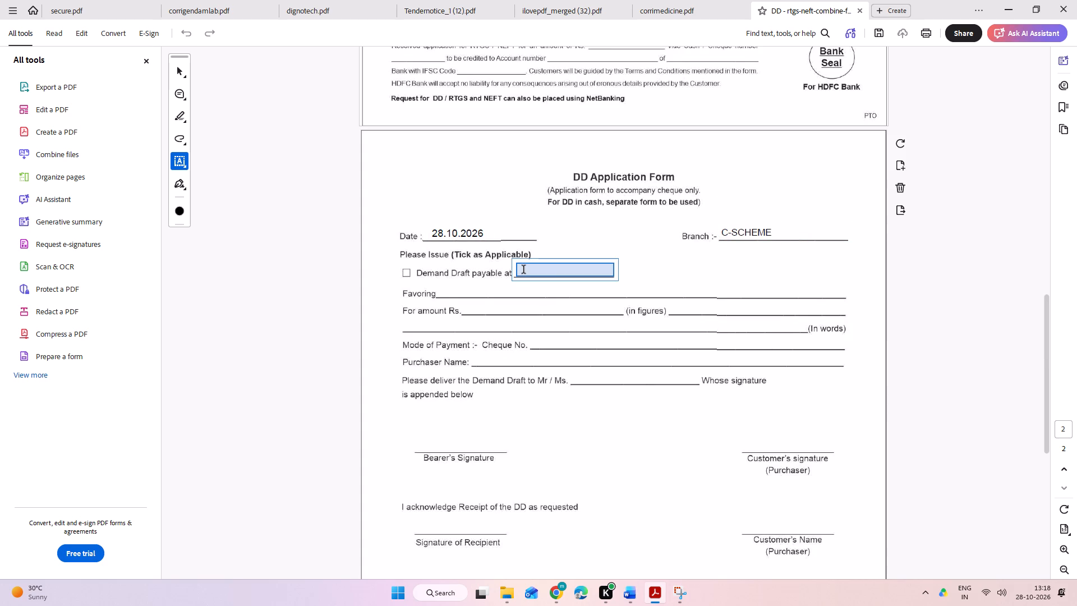
key("j")
type("aip")
left_click(546, 307)
Fill the Favoring line with MD RISL JAIPUR.
left_click(501, 292)
left_click(468, 290)
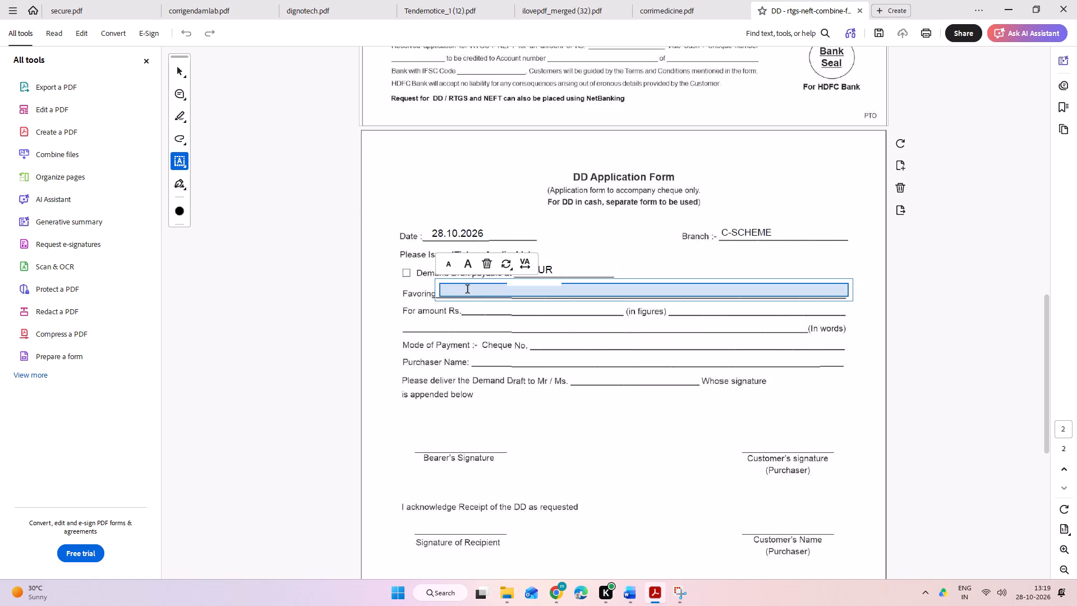
type("ma")
key("BackSpace")
type("d")
key("space")
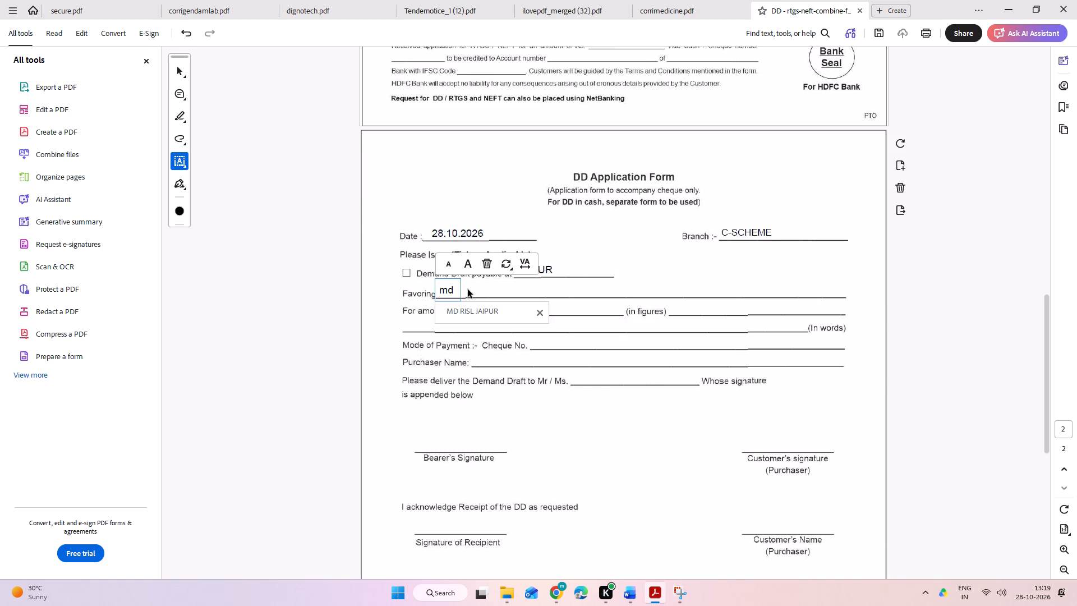
left_click(464, 300)
left_click(466, 315)
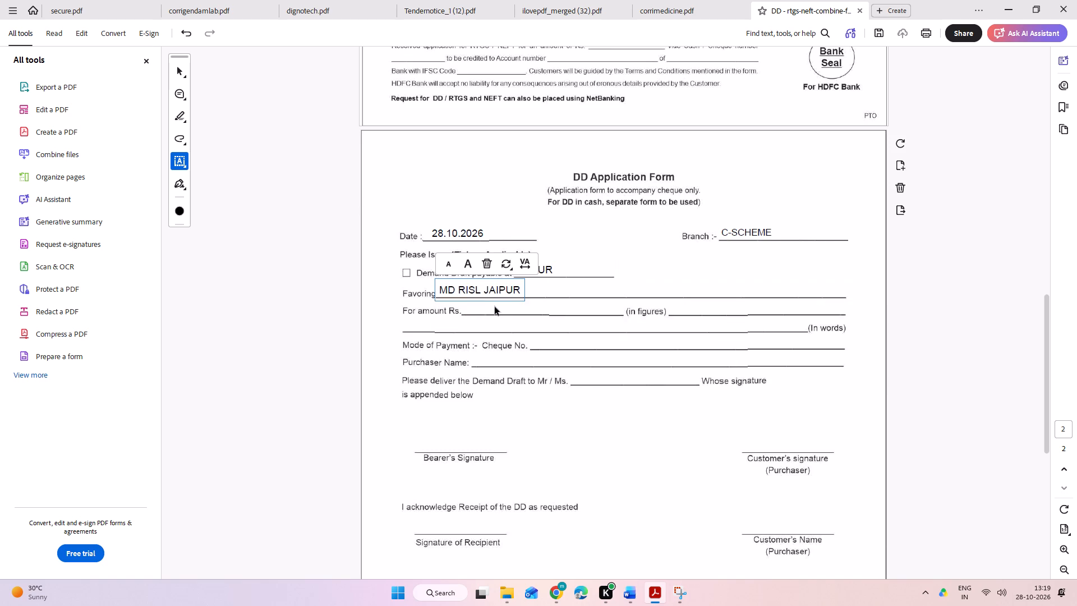
Enter 2,000 on the "For amount Rs." line.
left_click(495, 307)
left_click(472, 309)
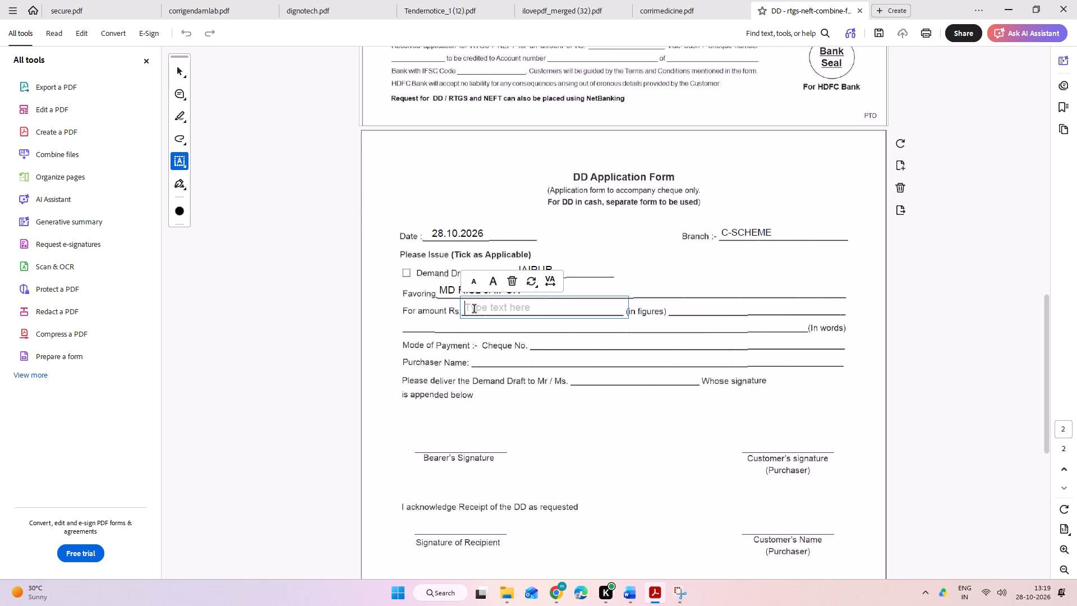
key("2")
type(",000")
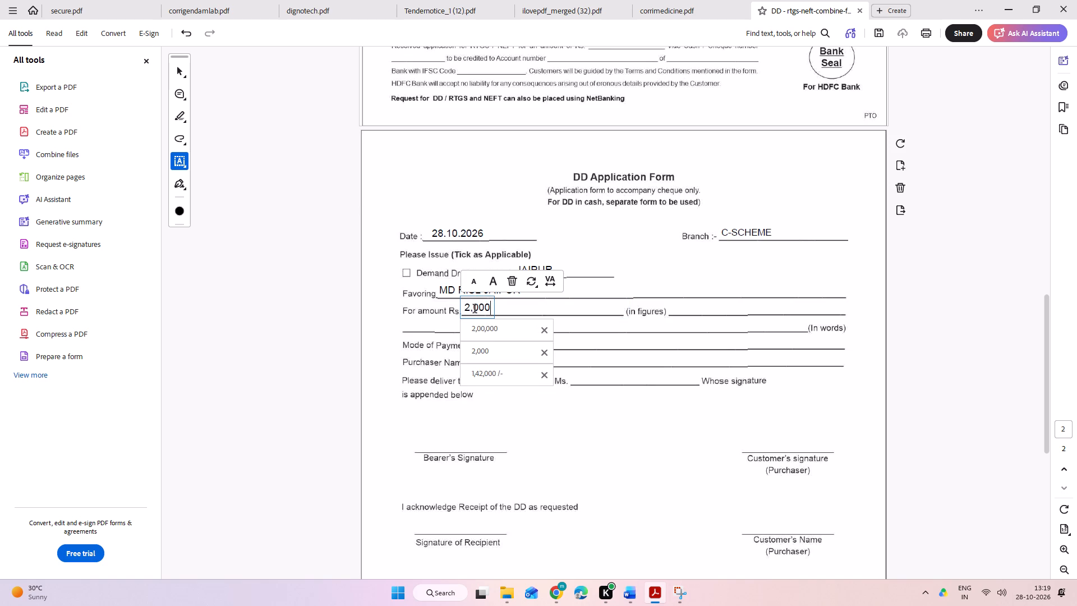
Write the amount as TWO THOUSAND RUPPES ONLY on the line following "(in figures)".
double_click(701, 310)
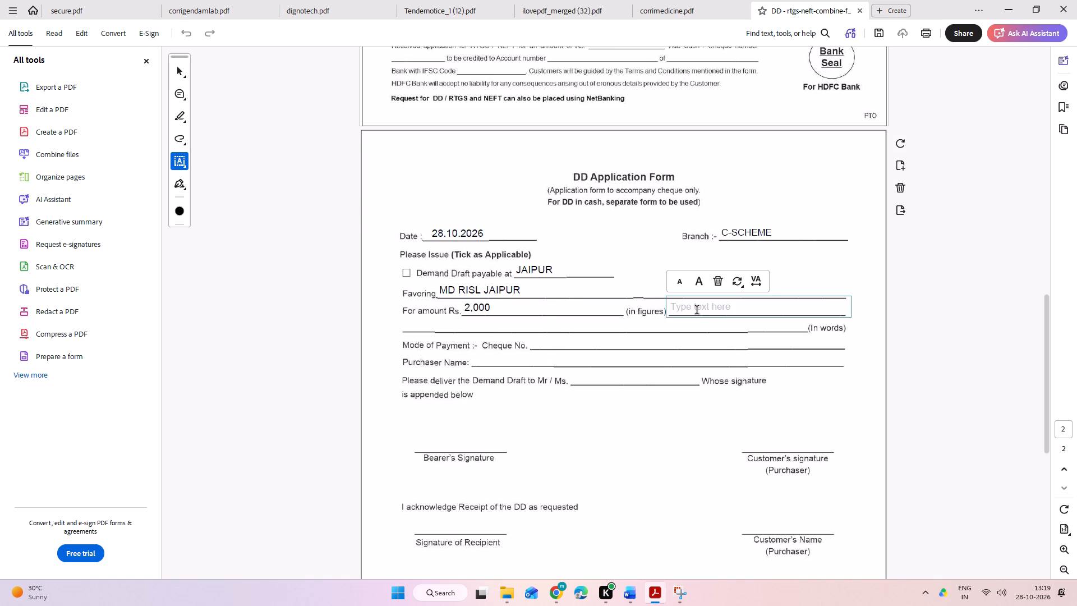
type("two")
key("space")
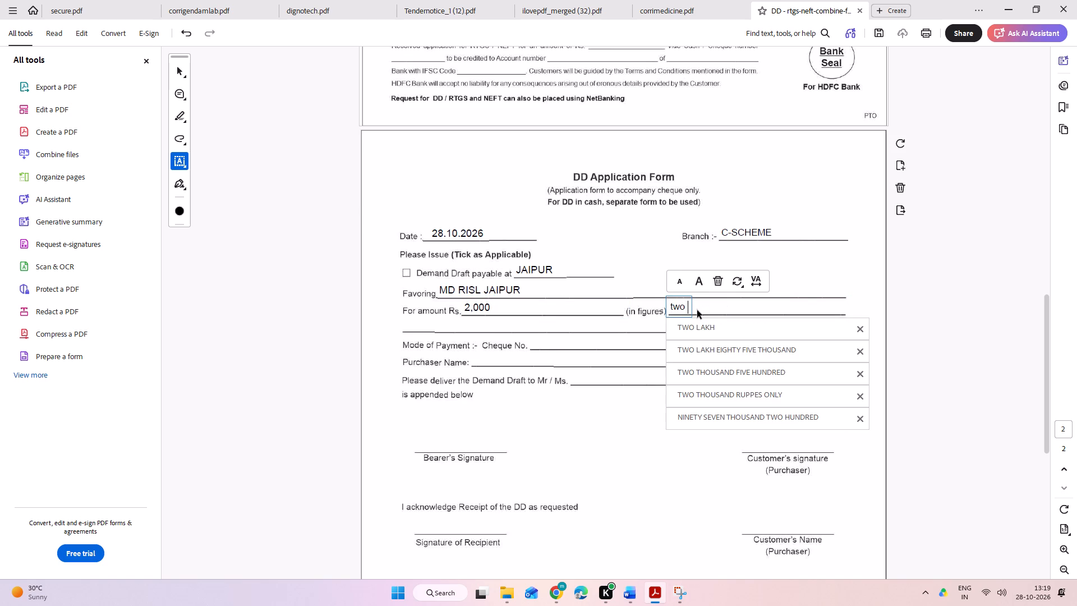
left_click(731, 400)
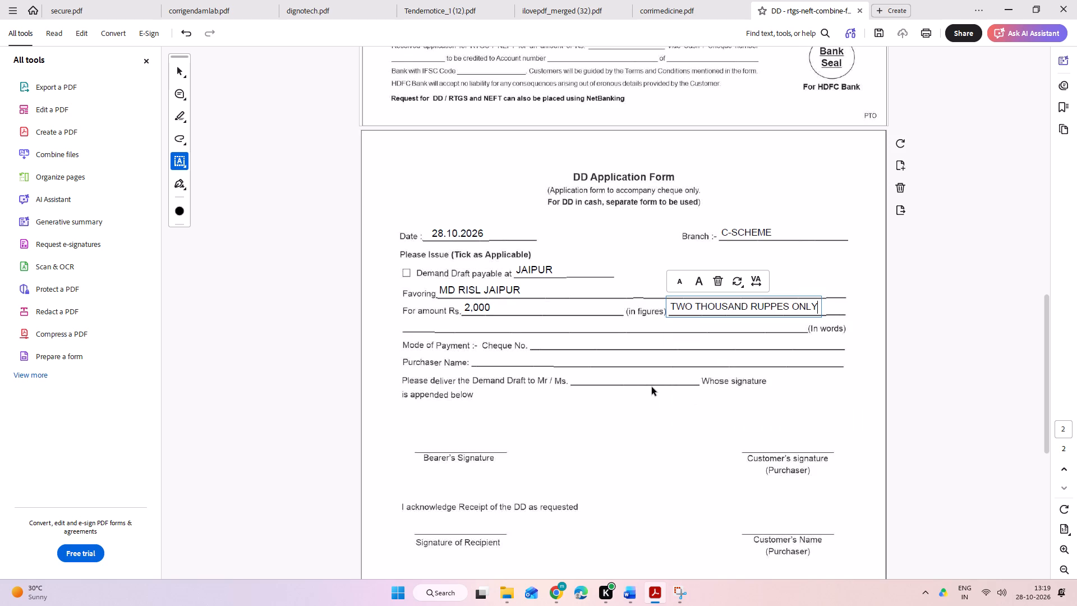
left_click(578, 422)
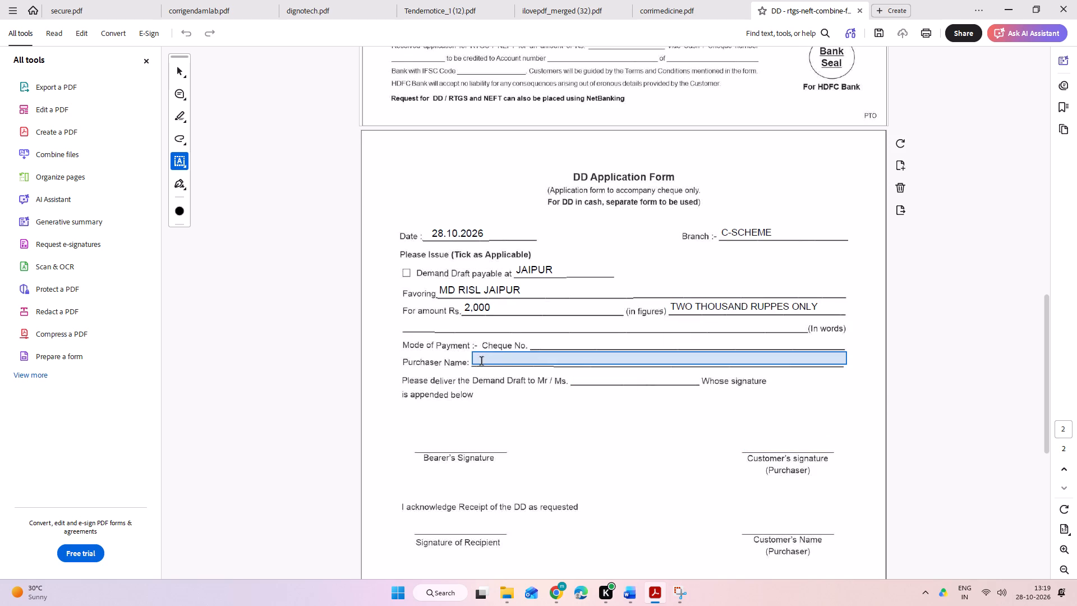
Fill the Purchaser Name line with M/s BLUE BIRD IMAGING PRIVATE LIMITED.
left_click(481, 362)
type("m/")
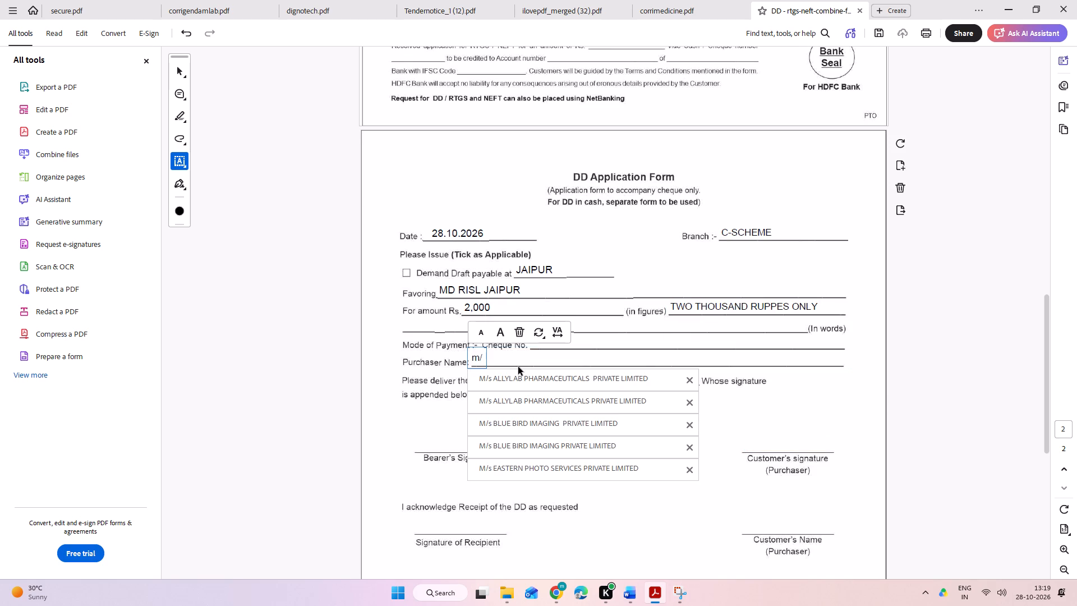
type("S")
key("space")
type("bl")
left_click(518, 400)
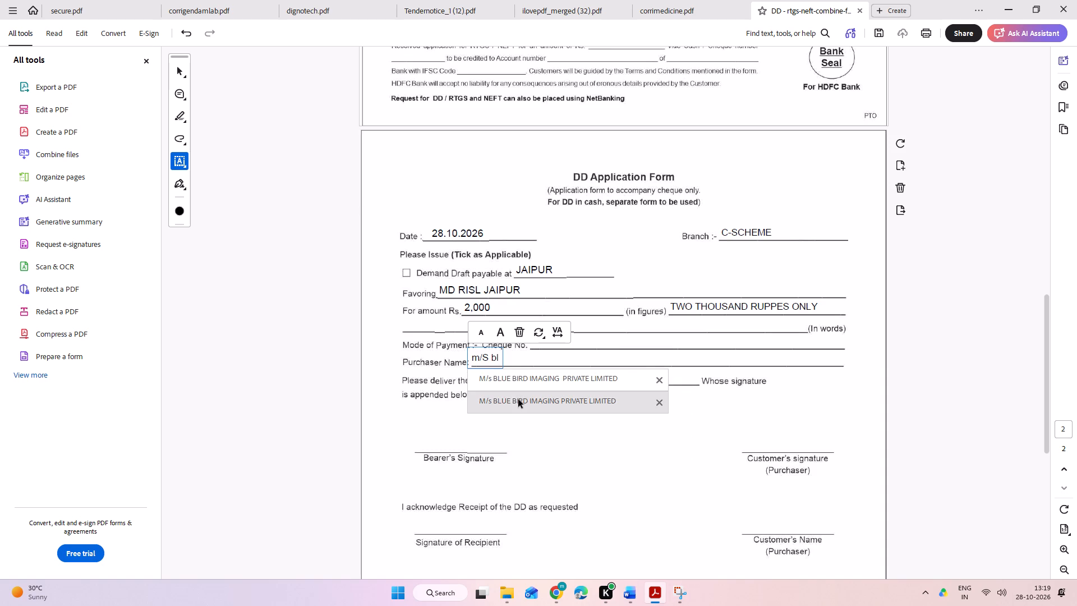
left_click(596, 403)
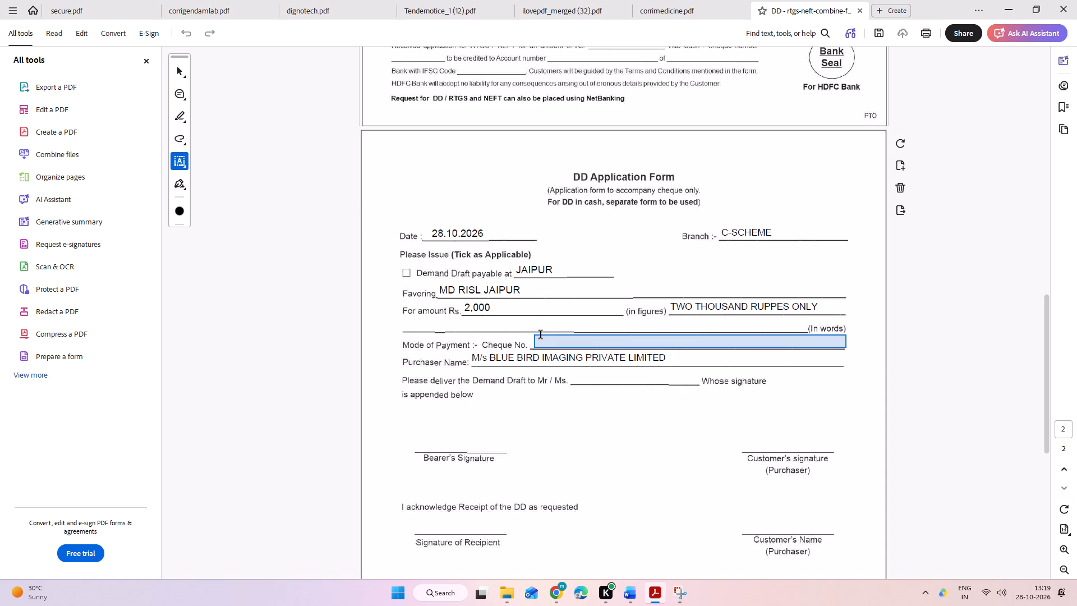
left_click(994, 354)
Print only the current page in greyscale, set in the printer properties too, with the copy count raised by one.
scroll(994, 354, "down", 6)
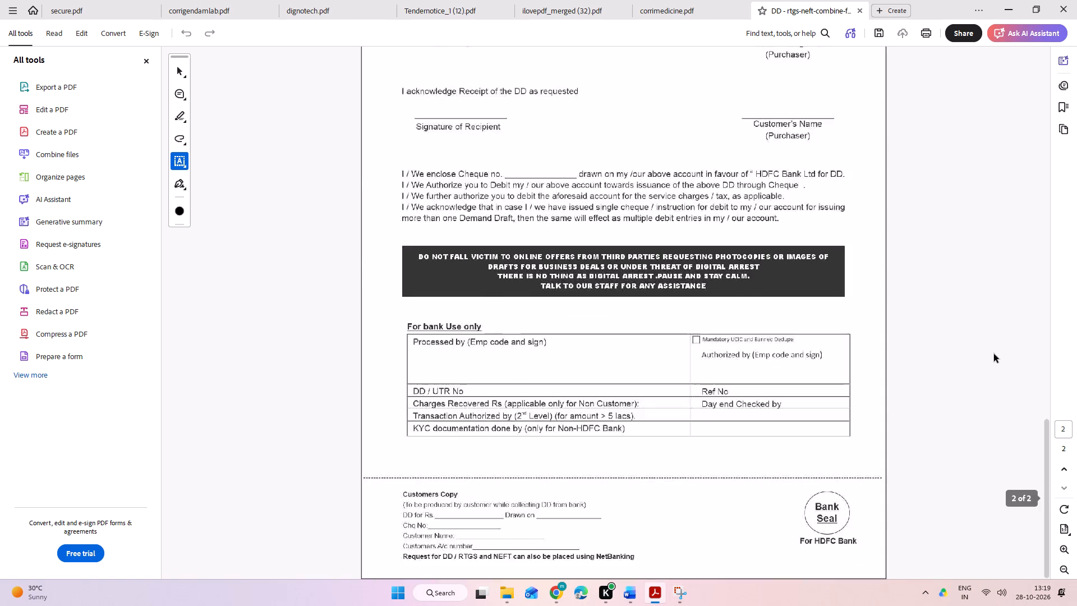
scroll(993, 354, "down", 5)
scroll(931, 347, "up", 2)
key("ctrl+p")
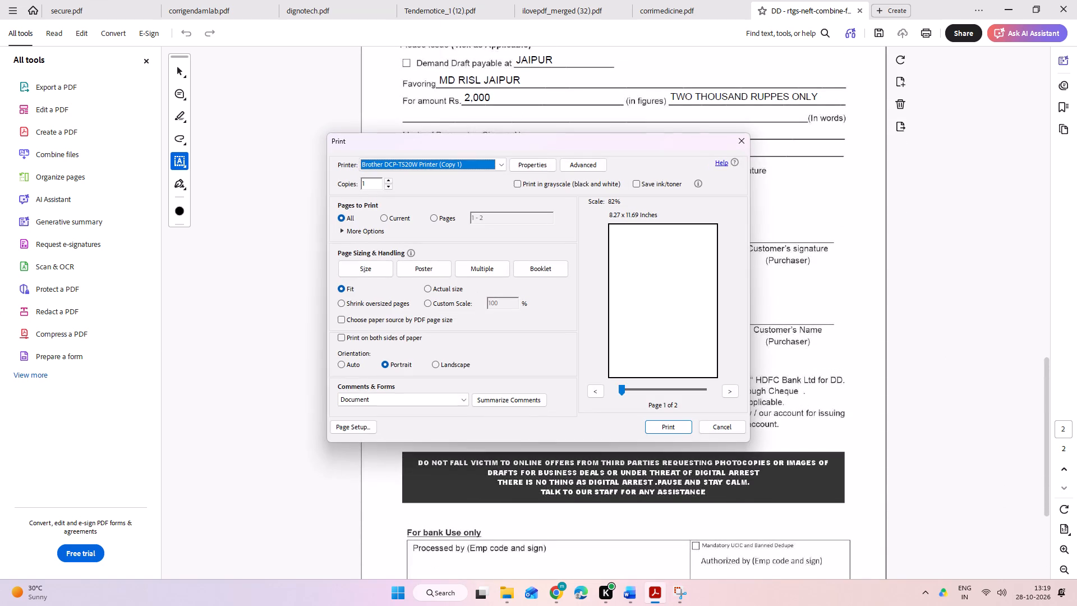
left_click(398, 215)
left_click(523, 186)
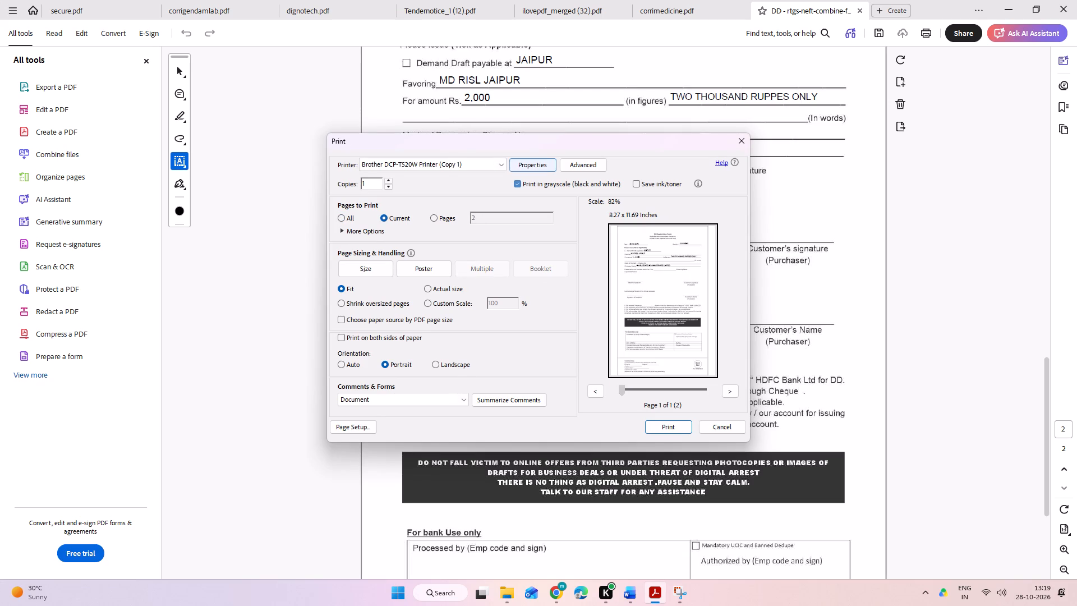
left_click(533, 167)
left_click(597, 272)
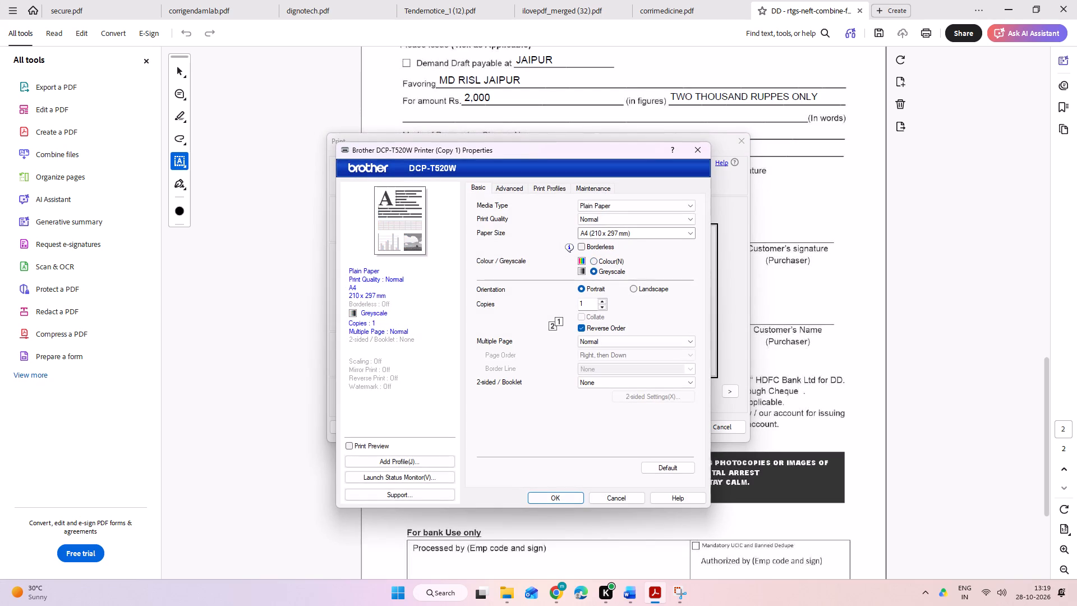
left_click(559, 498)
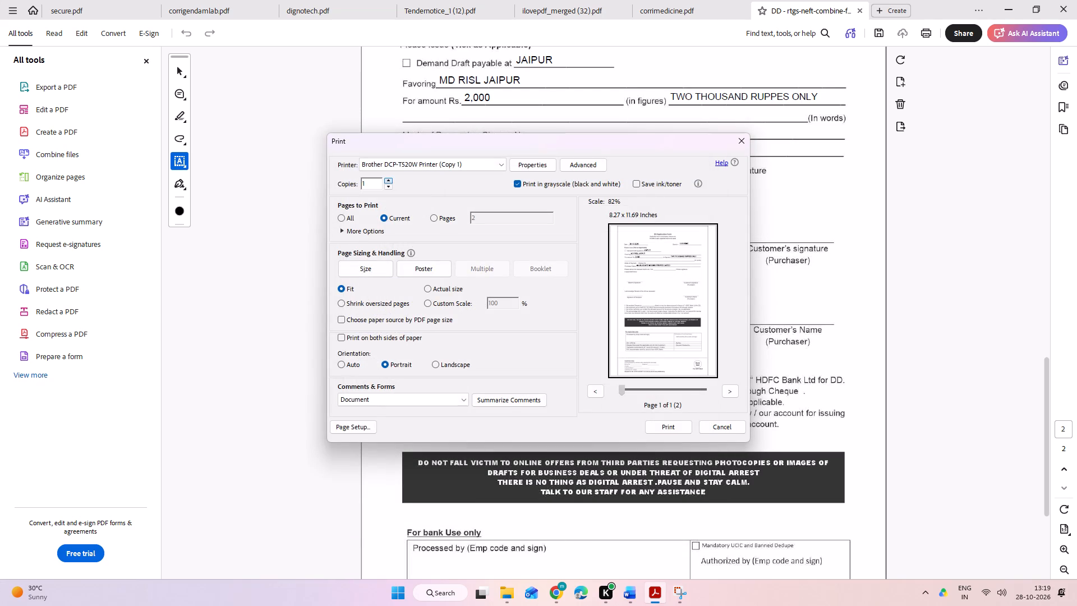
left_click(391, 179)
left_click(669, 428)
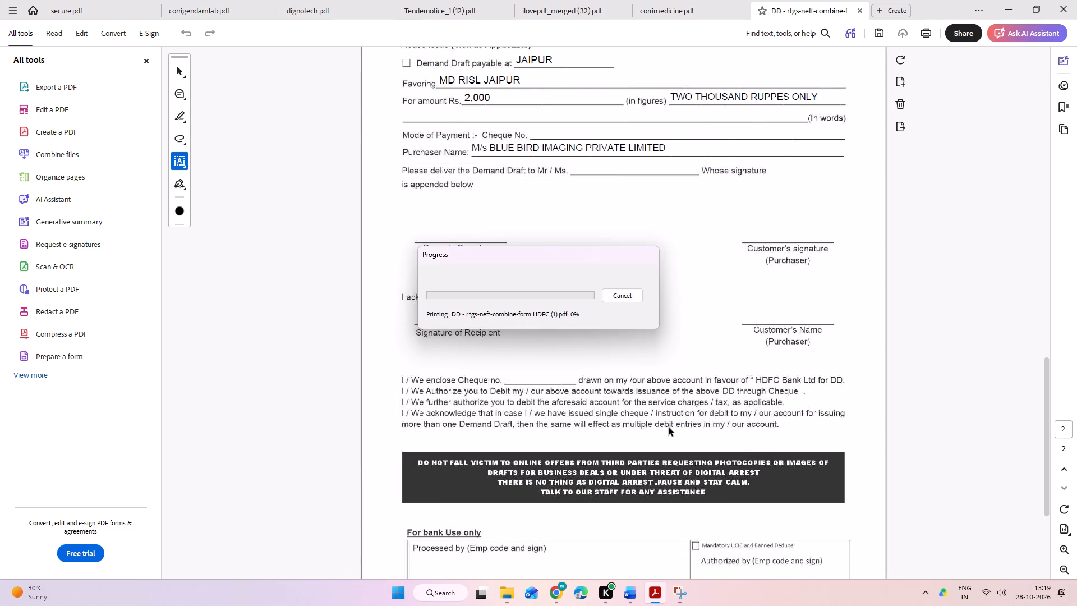
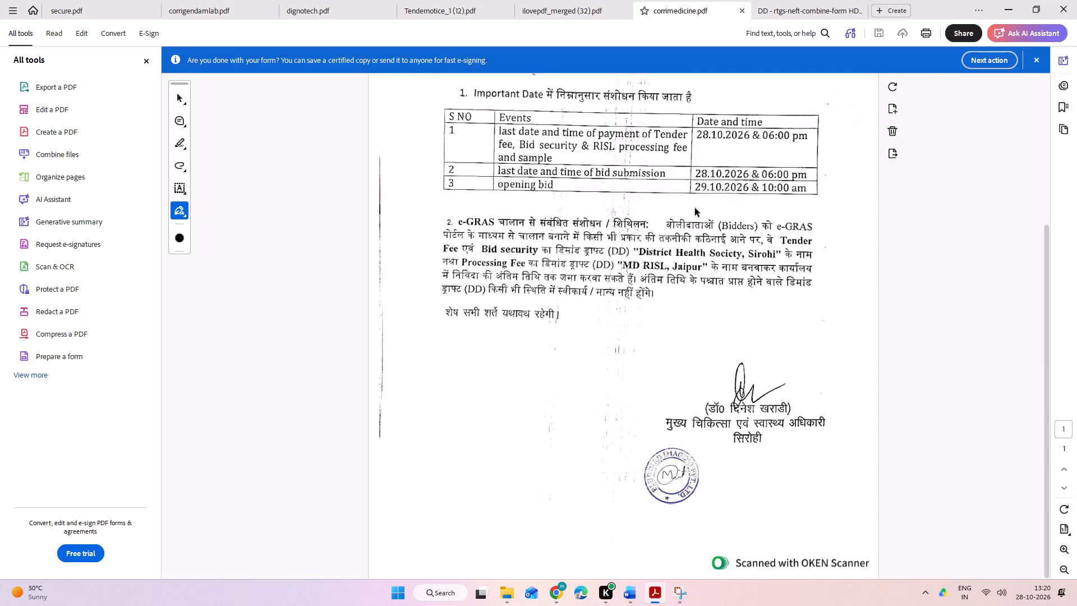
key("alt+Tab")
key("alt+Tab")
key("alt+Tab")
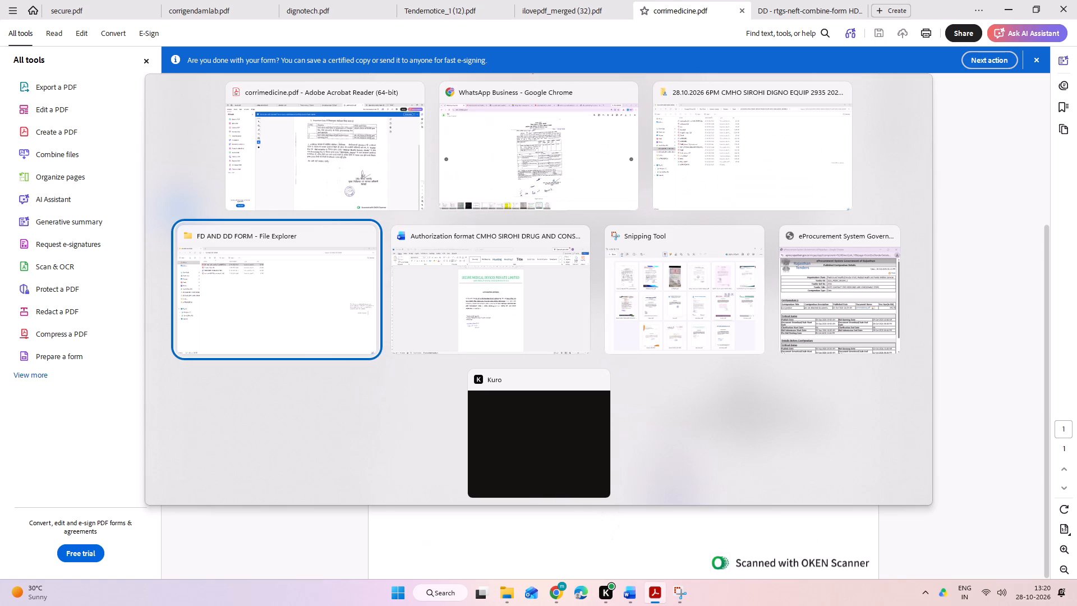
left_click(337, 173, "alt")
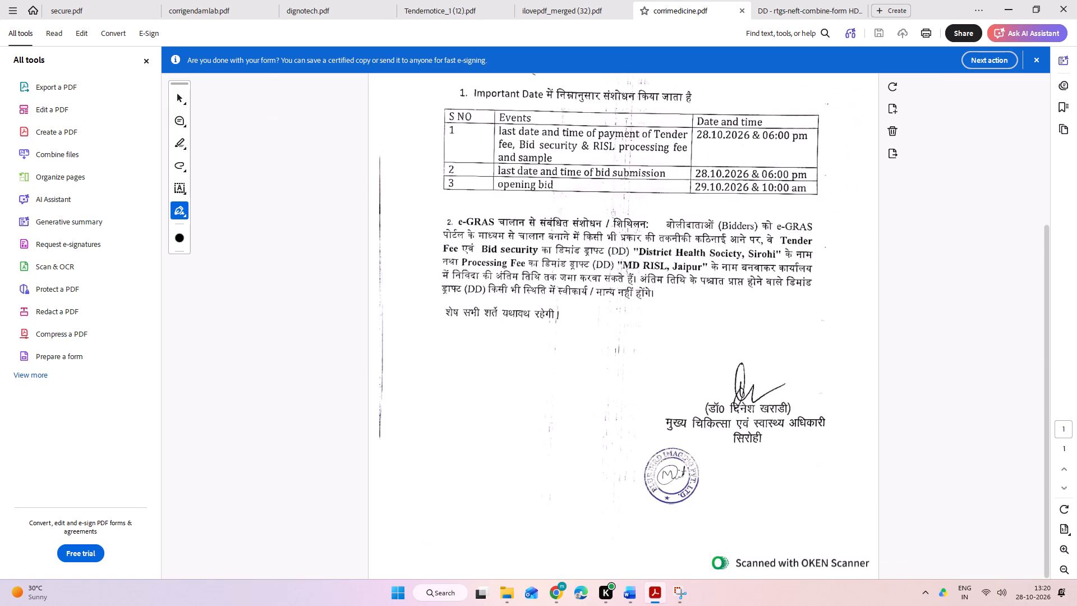
Return to the DD Application Form and open the whole payee entry on the Favoring line for editing.
left_click(776, 15)
scroll(600, 177, "up", 2)
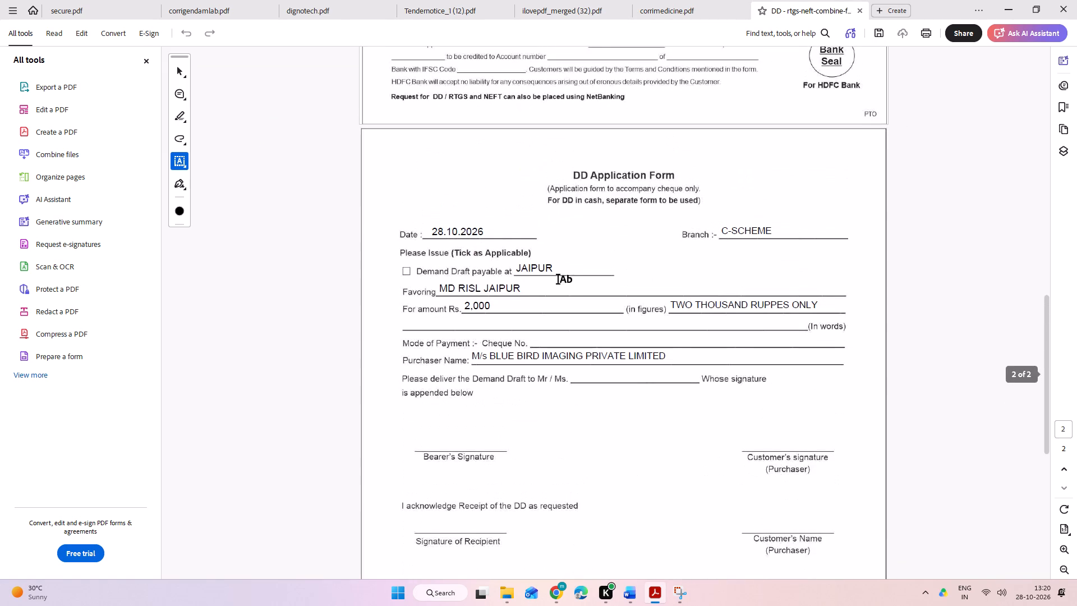
double_click(485, 290)
double_click(484, 290)
triple_click(484, 290)
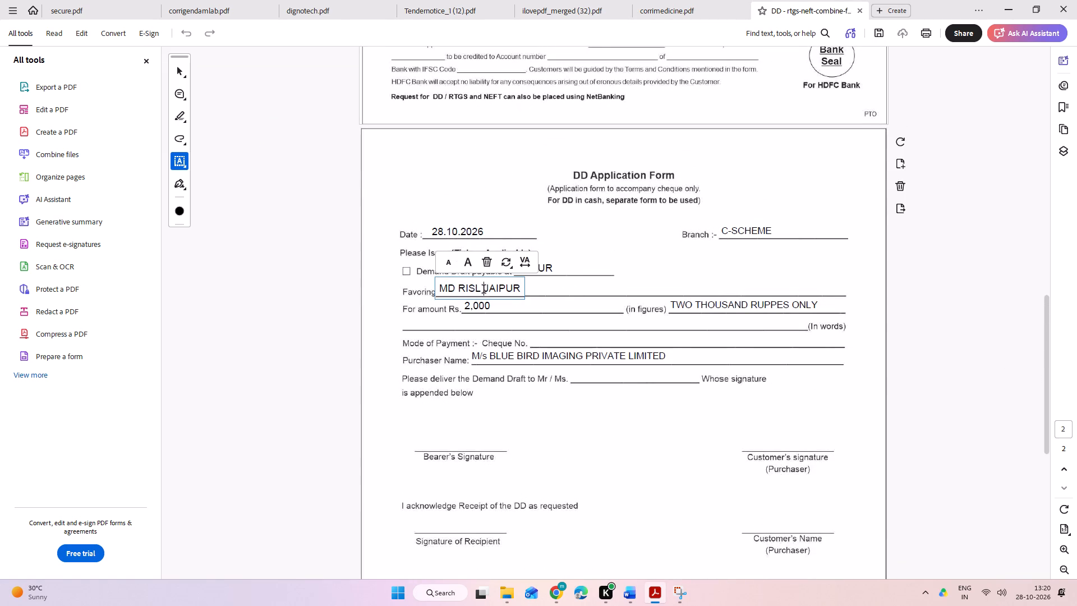
double_click(484, 290)
key("ctrl+a")
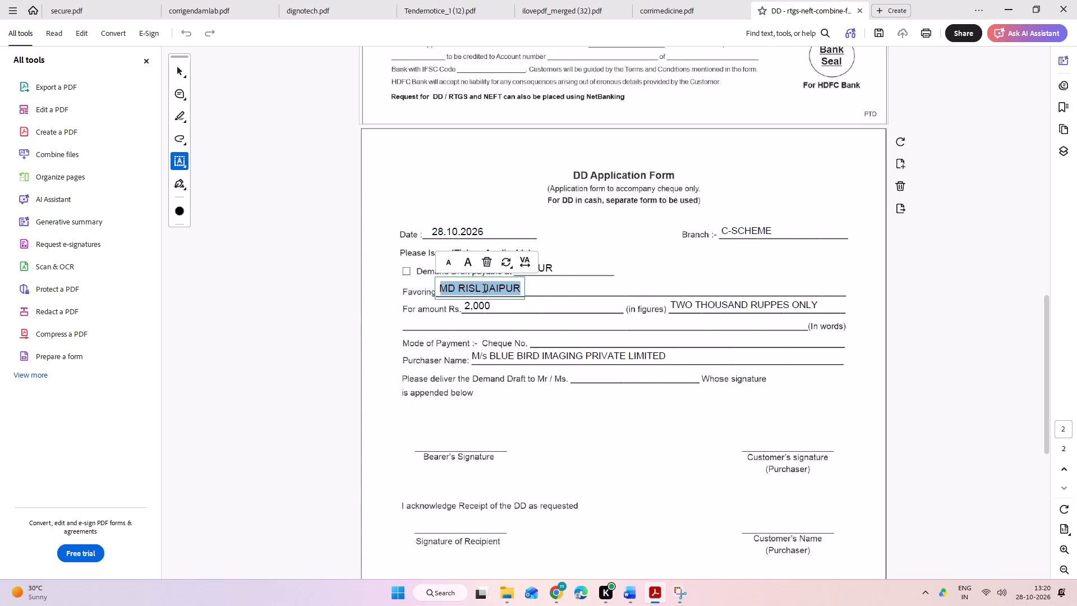
Replace the payee on the Favoring line with District Health society SIROHI.
type("district")
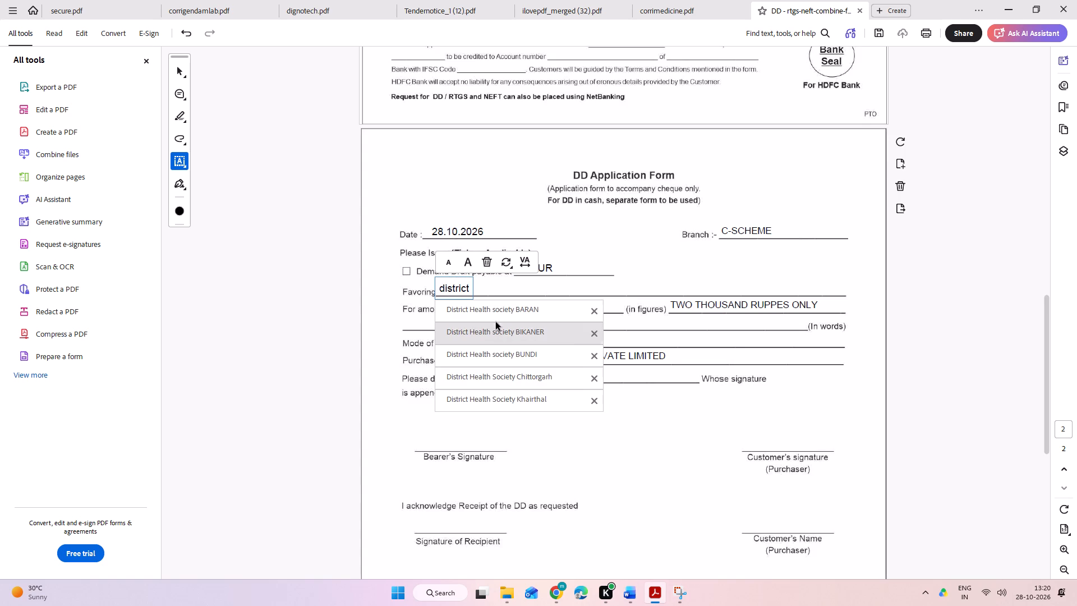
left_click(502, 336)
key("BackSpace")
key("BackSpace")
key("BackSpace")
key("BackSpace")
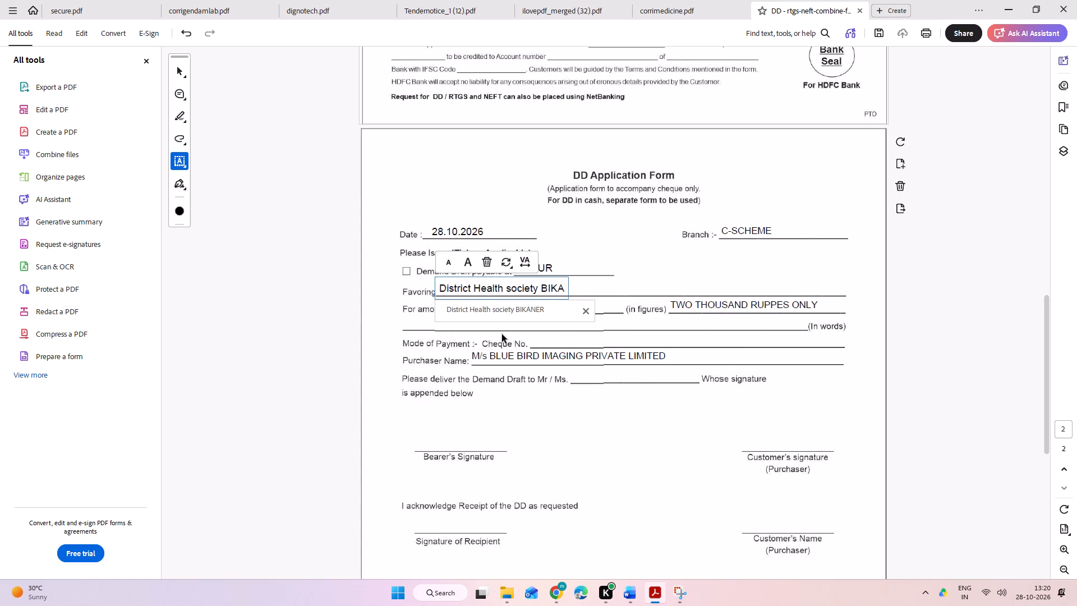
key("BackSpace")
key("BackSpace")
key("BackSpace")
type("siro")
type("hi")
key("BackSpace")
key("BackSpace")
key("BackSpace")
key("BackSpace")
key("BackSpace")
key("BackSpace")
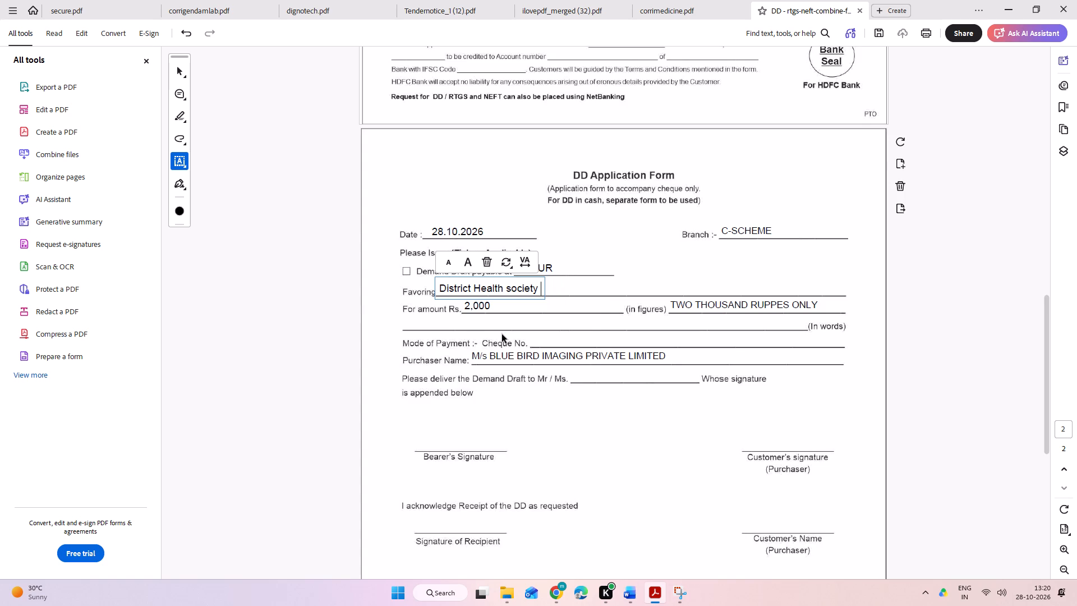
type("SIRO")
type("HI")
left_click(698, 476)
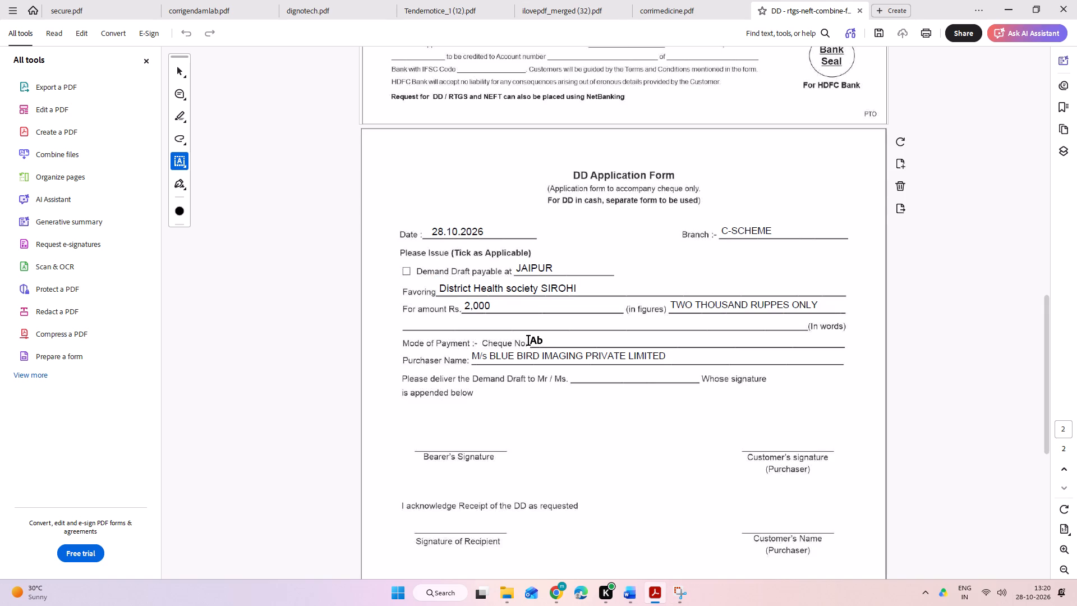
Change the "For amount Rs." entry to 1,000.
double_click(487, 310)
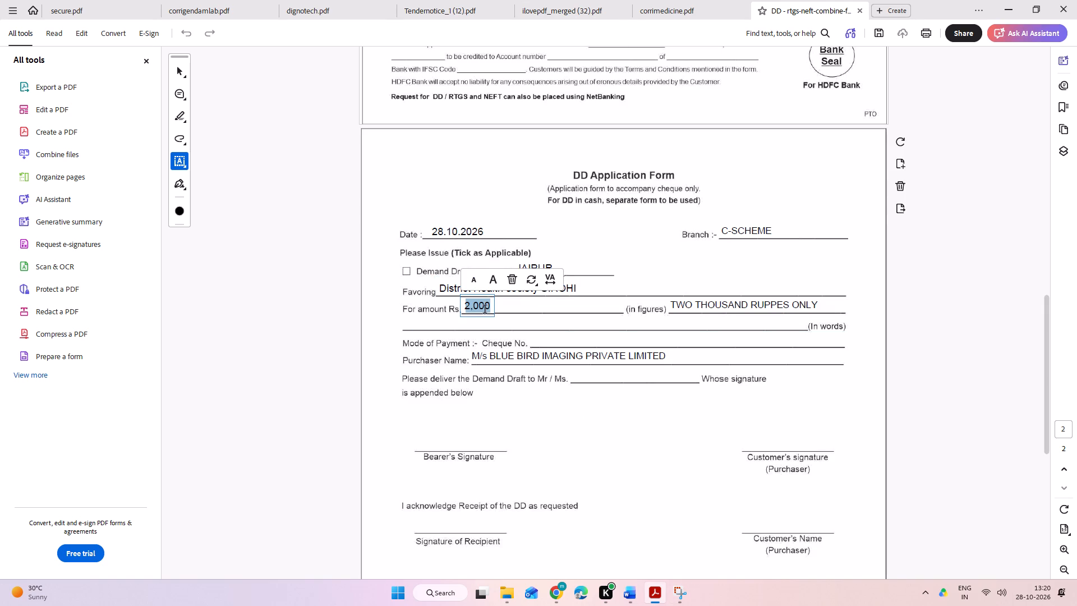
type("1,000")
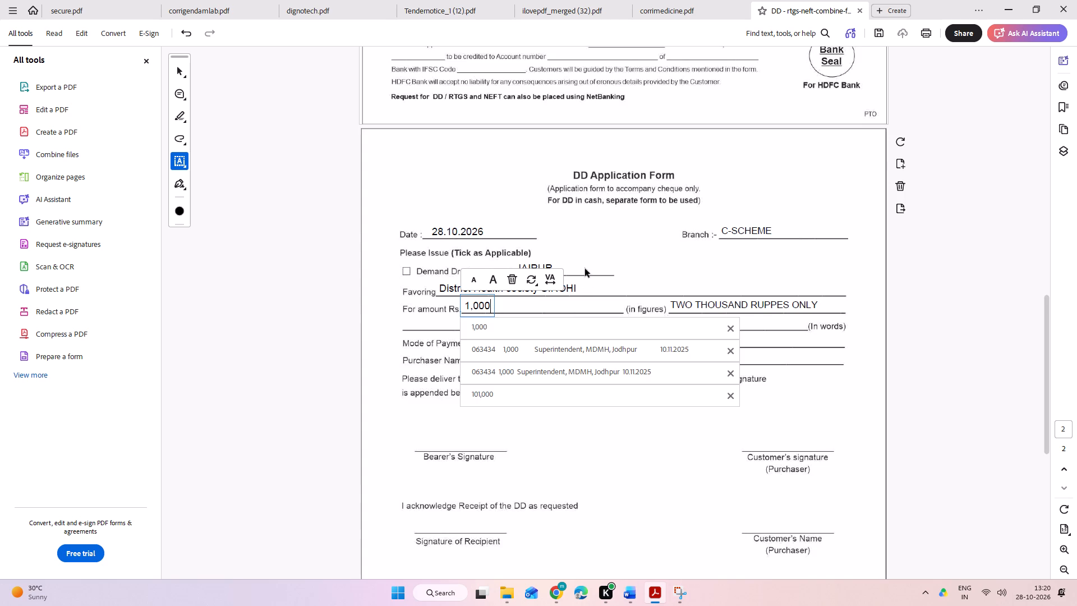
left_click(585, 260)
Change the "Demand Draft payable at" location to SIROHI.
double_click(531, 273)
type("SIRHO")
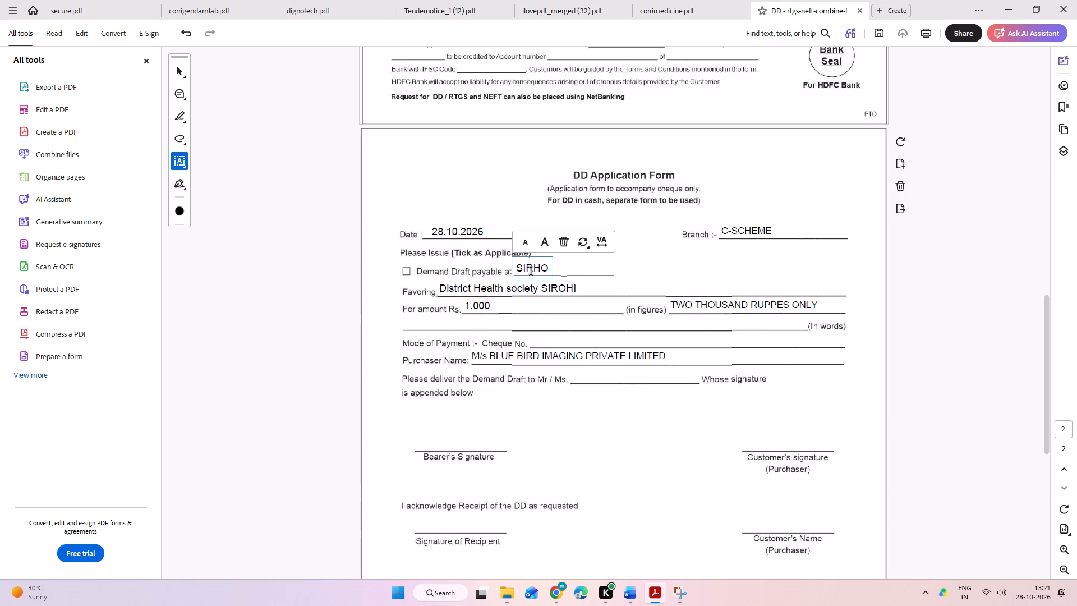
key("BackSpace")
key("BackSpace")
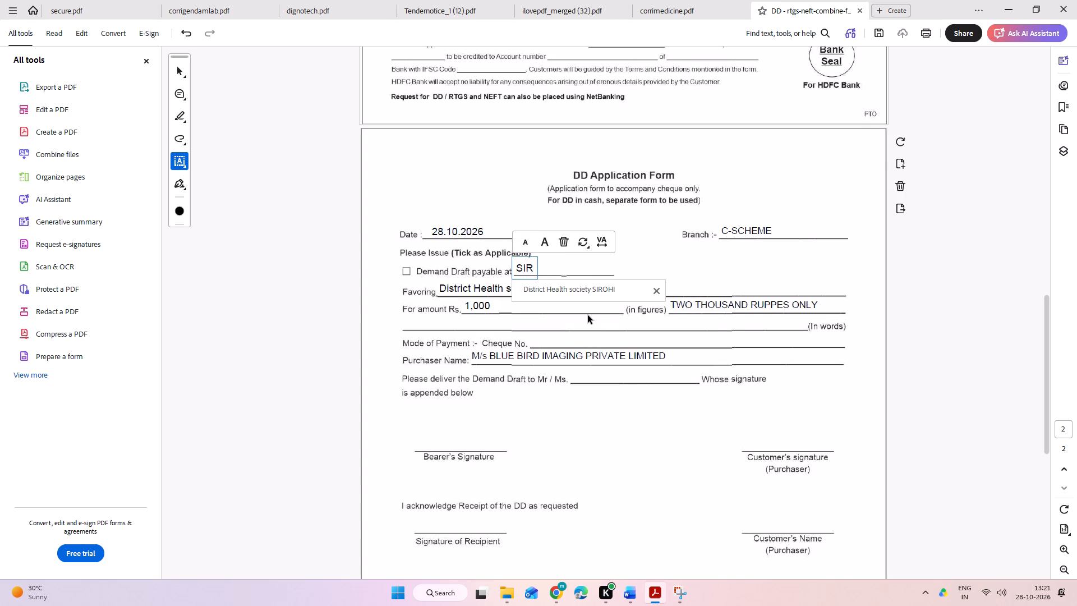
type("OHI")
Replace the written amount after "(in figures)" with ONE THOUSAND ONLY.
left_click(718, 304)
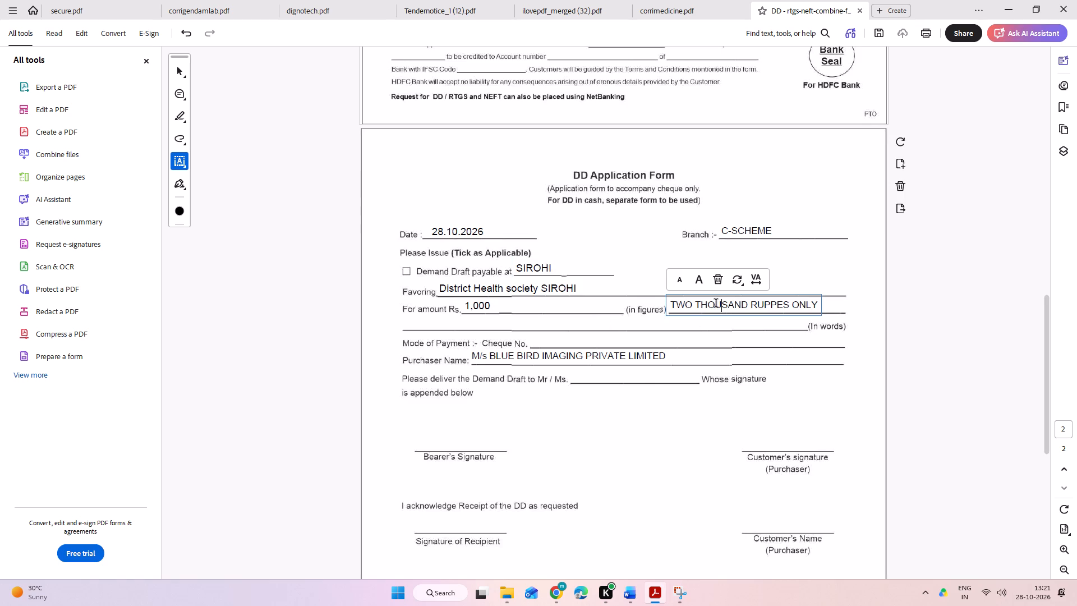
triple_click(716, 304)
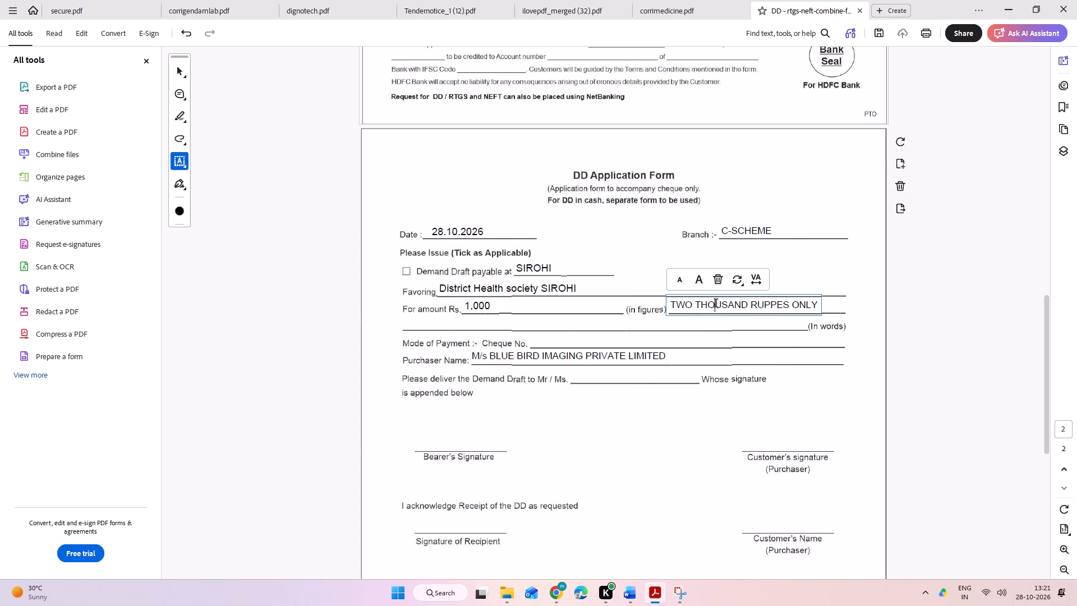
type("ONE")
key("space")
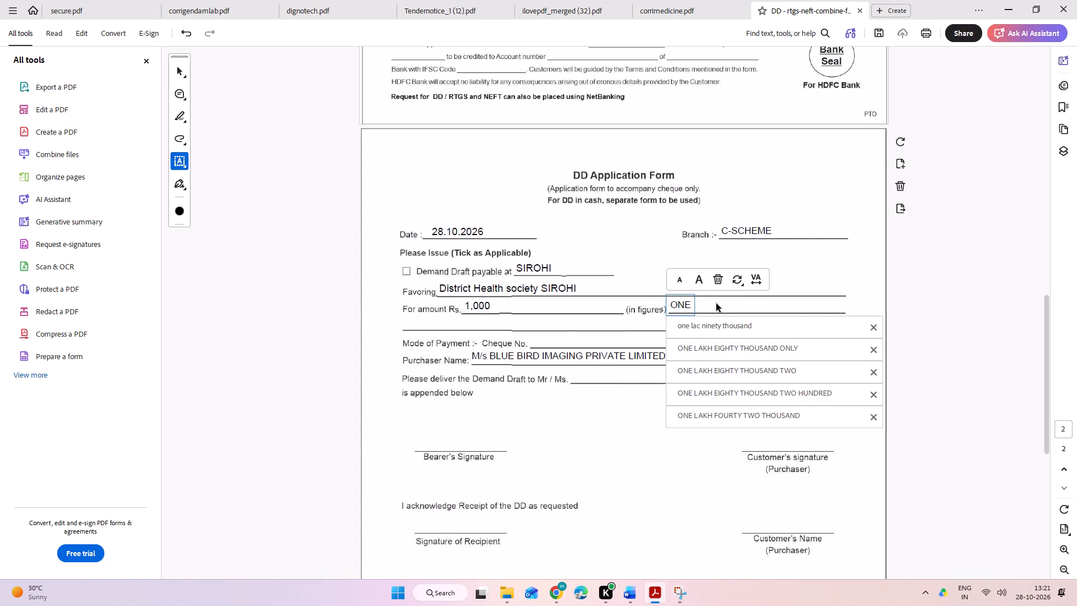
type("THOUSA")
left_click(759, 356)
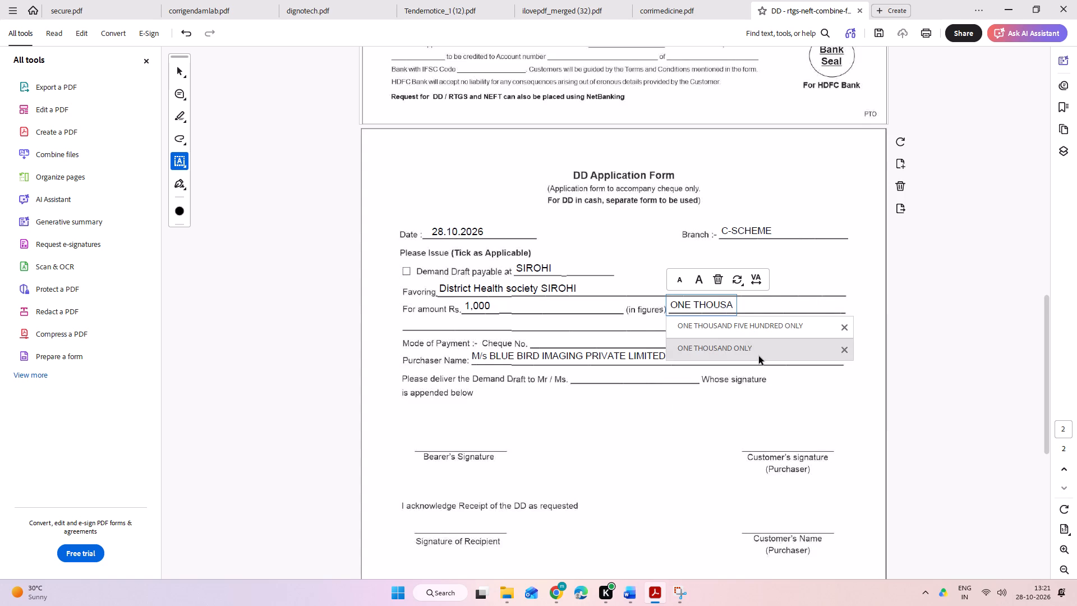
left_click(923, 409)
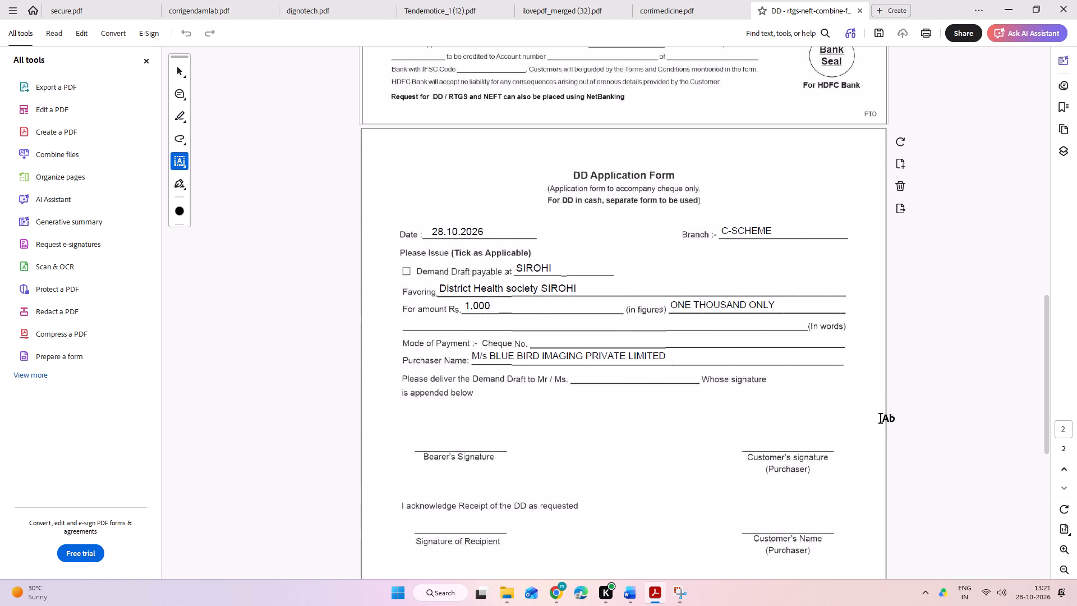
Print two copies of only the current page, the completed DD Application Form for 1,000.
scroll(892, 435, "down", 3)
key("ctrl+p")
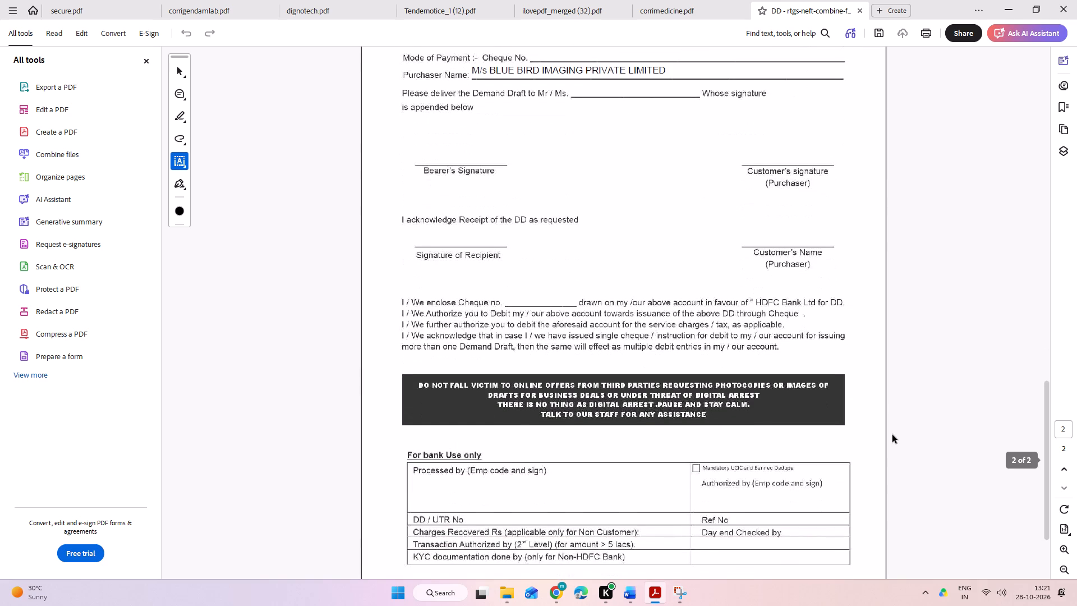
left_click(402, 217)
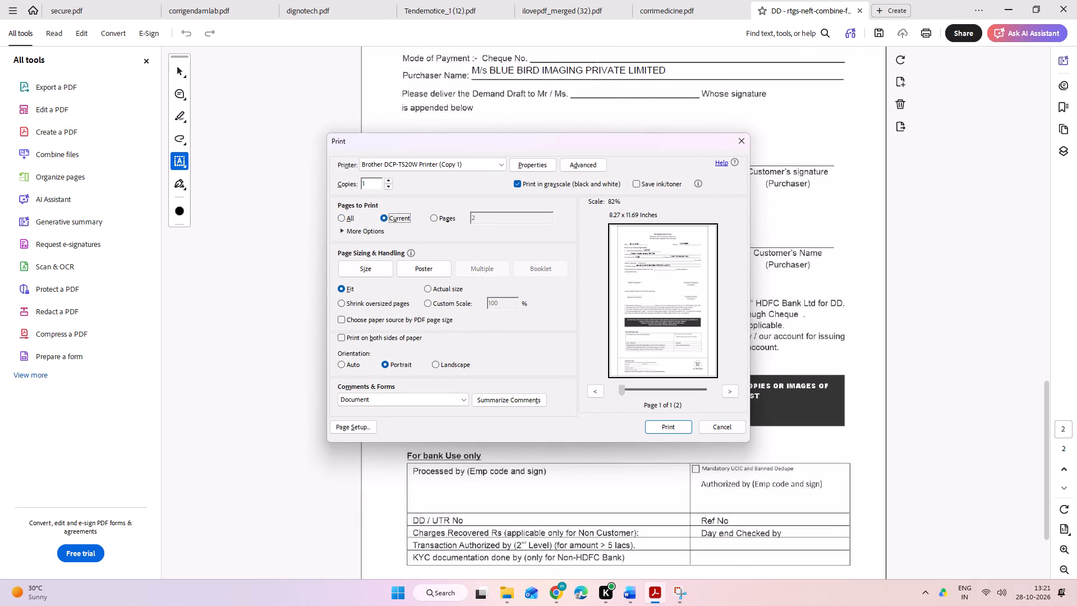
left_click(389, 177)
left_click(389, 180)
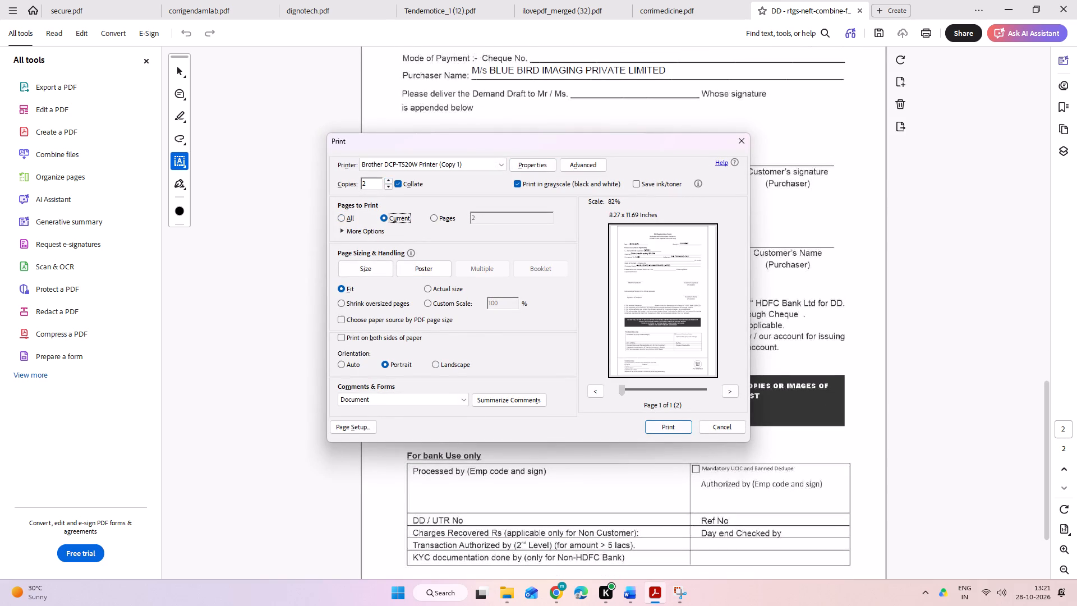
left_click(671, 431)
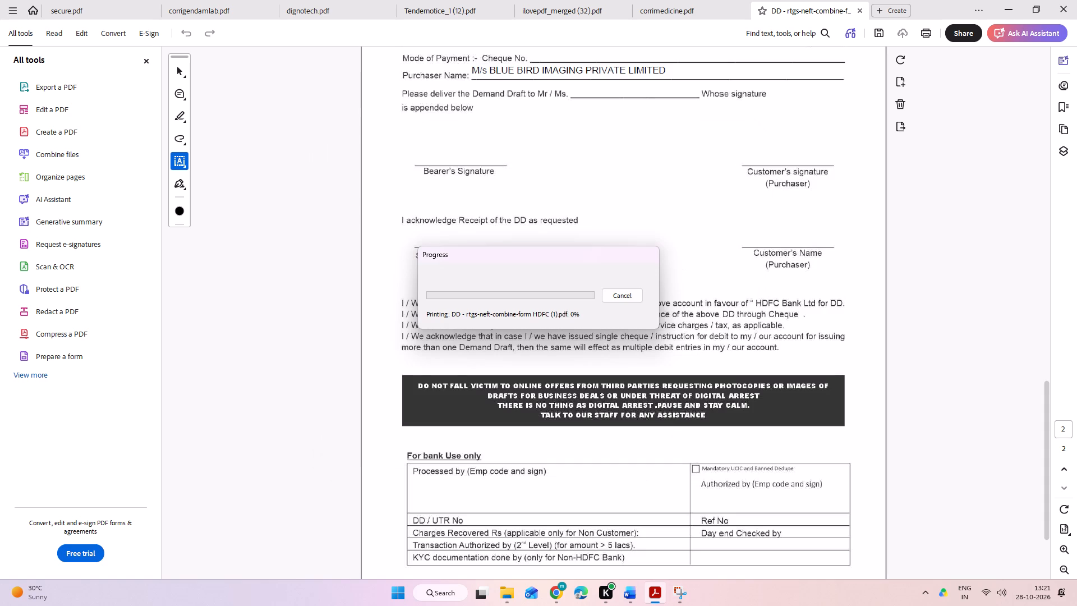
Change the "For amount Rs." entry to 3,00,000.
scroll(683, 435, "up", 4)
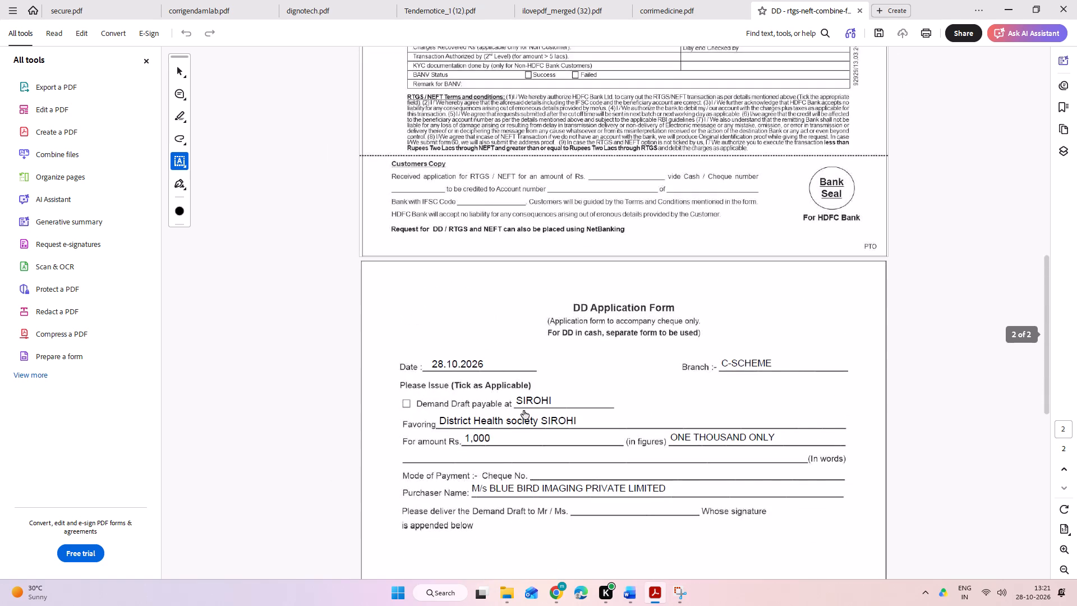
triple_click(477, 438)
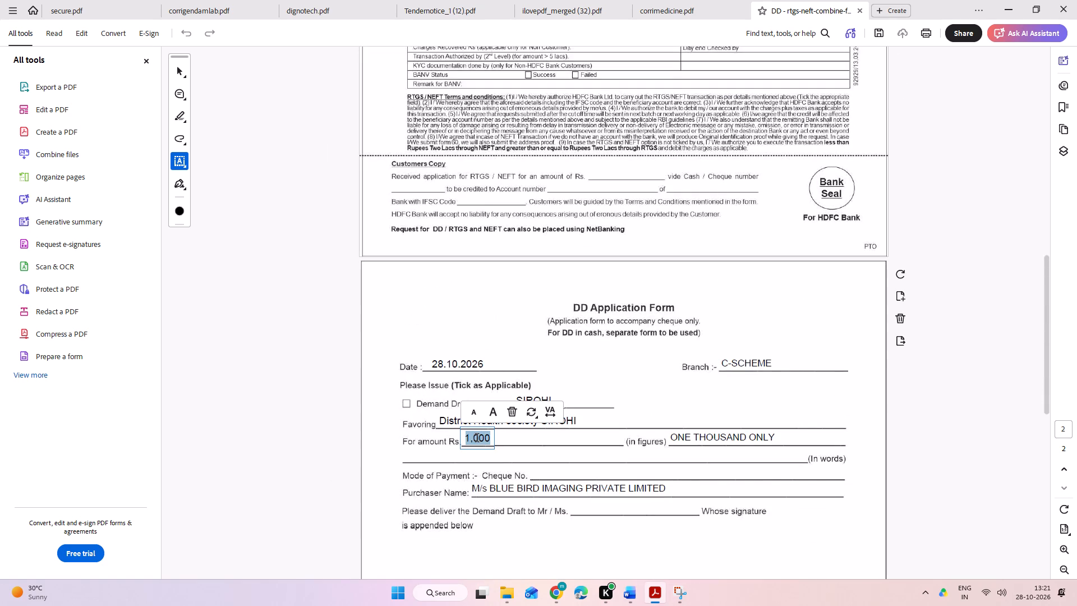
type("3,00,000")
Replace the written amount after "(in figures)" with THREE LAKH ONLY.
triple_click(740, 440)
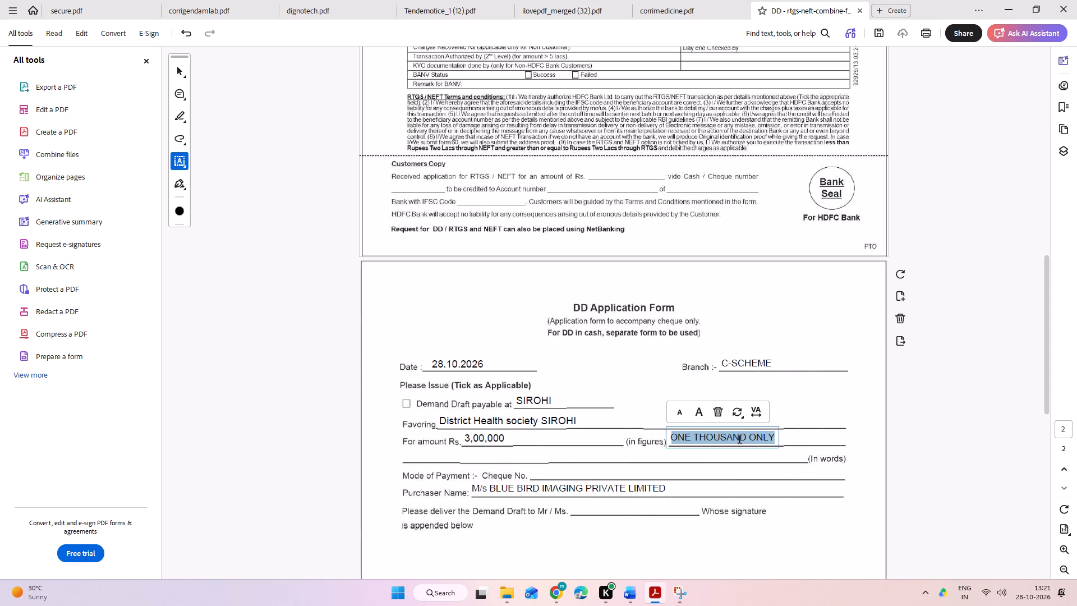
type("THREE")
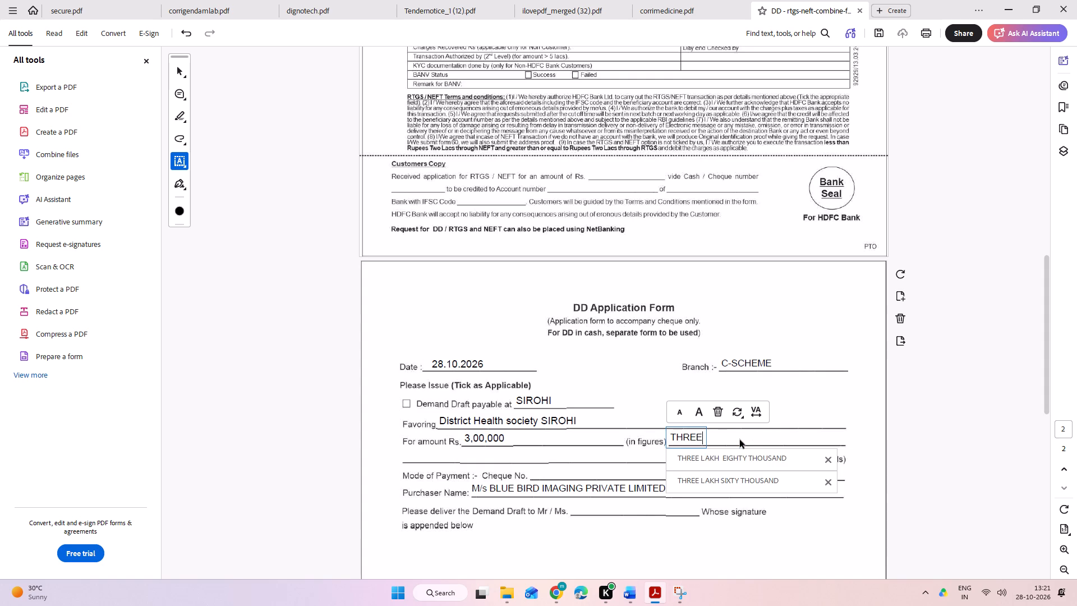
left_click(742, 460)
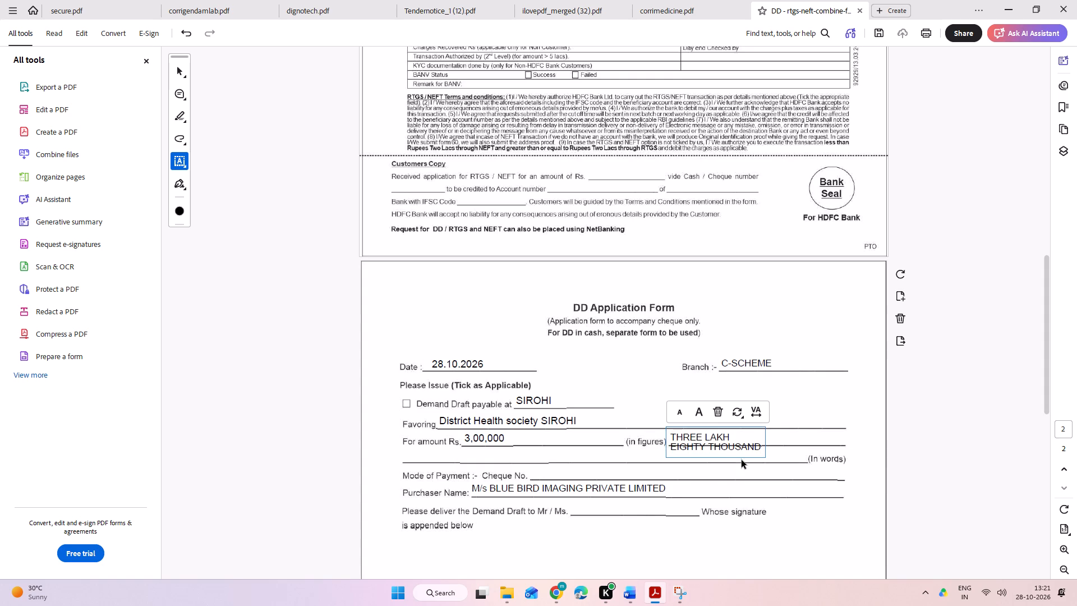
key("BackSpace")
key("BackSpace")
key("BackSpace")
key("BackSpace")
key("BackSpace")
key("BackSpace")
key("BackSpace")
key("BackSpace")
key("BackSpace")
key("BackSpace")
key("BackSpace")
key("BackSpace")
key("BackSpace")
key("BackSpace")
key("BackSpace")
key("BackSpace")
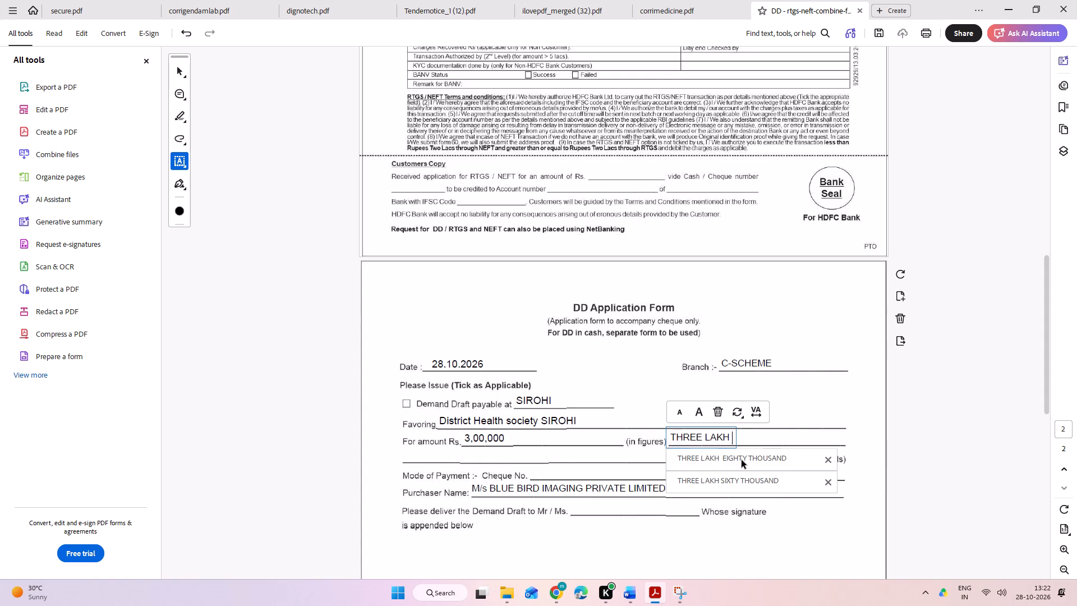
type("ONLY")
left_click(942, 448)
Print only the current page, the DD Application Form for 3,00,000.
scroll(945, 455, "down", 2)
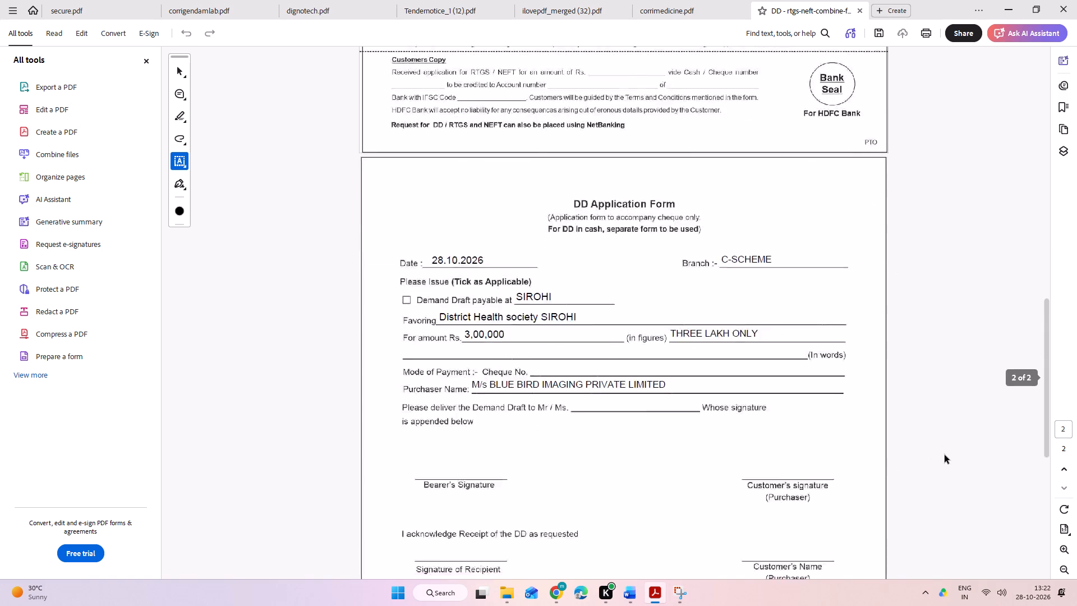
scroll(945, 455, "down", 6)
key("ctrl+p")
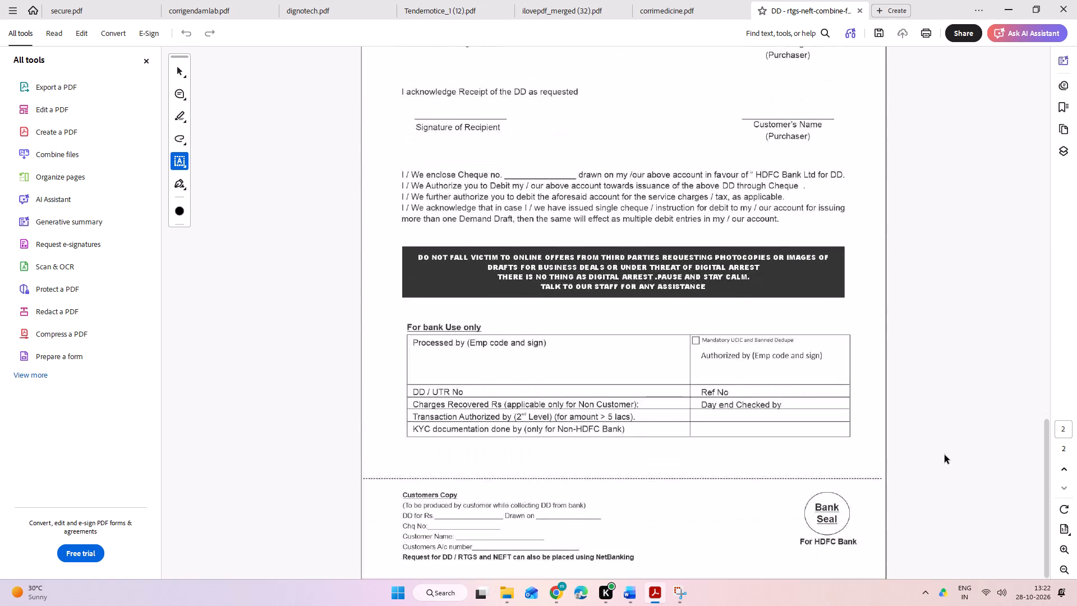
left_click(399, 224)
left_click(401, 217)
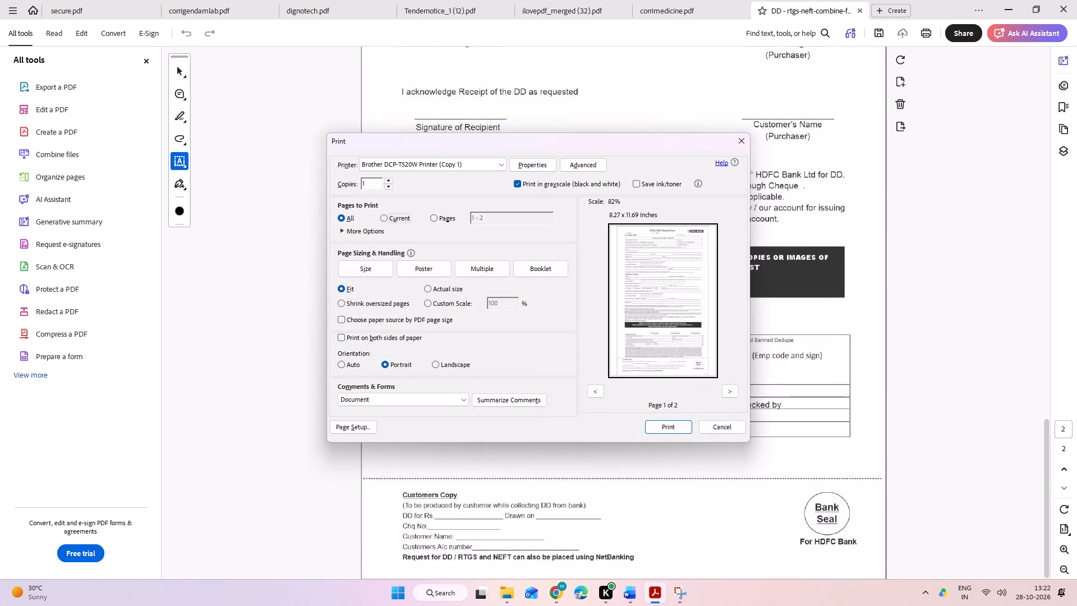
left_click(668, 421)
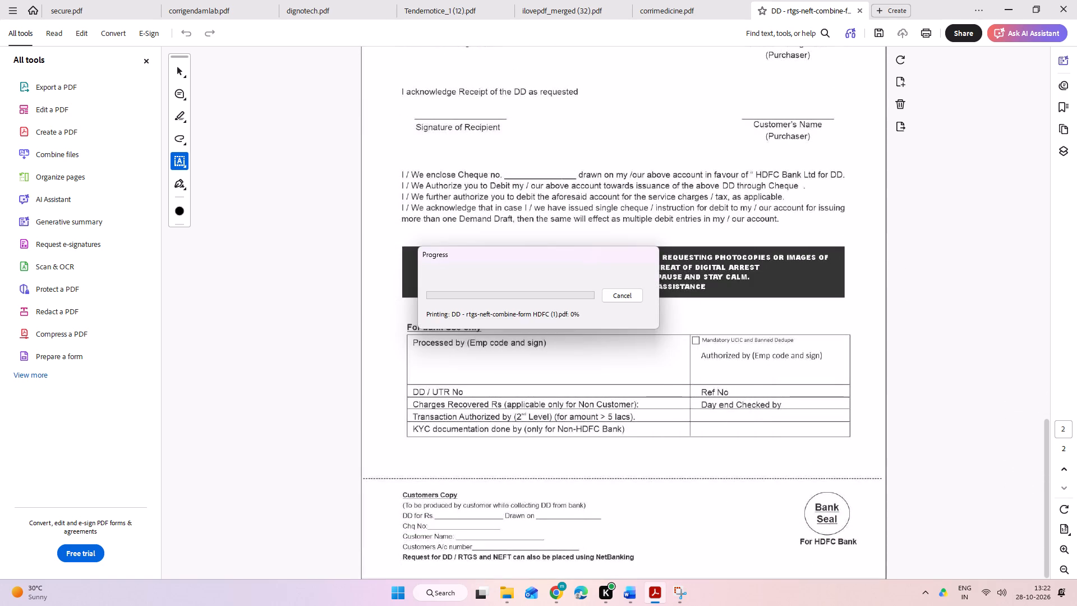
Change the "For amount Rs." entry to 4,00,000.
scroll(737, 447, "up", 3)
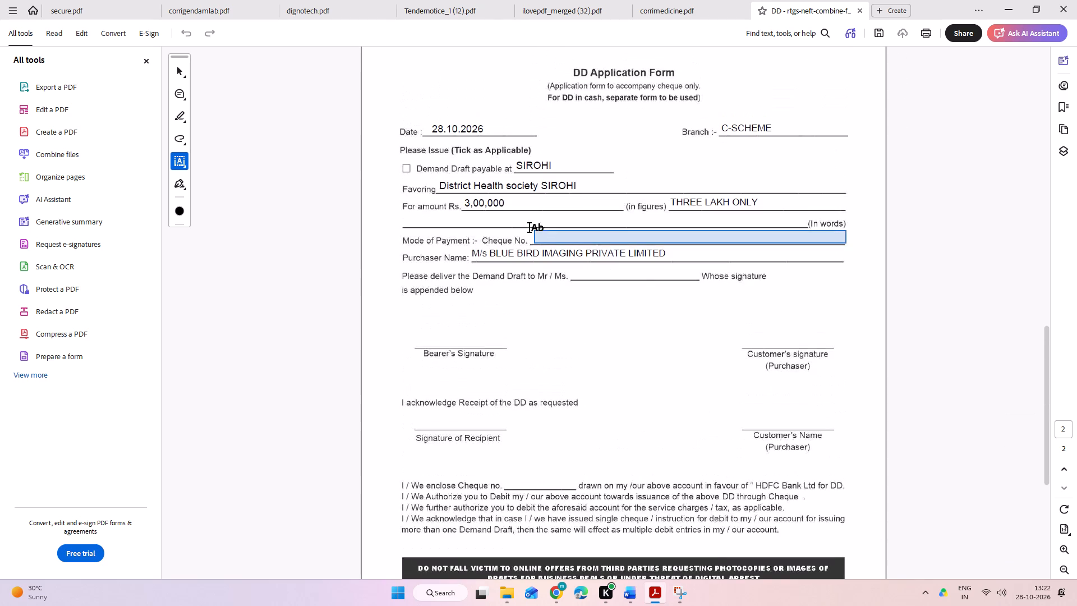
triple_click(504, 203)
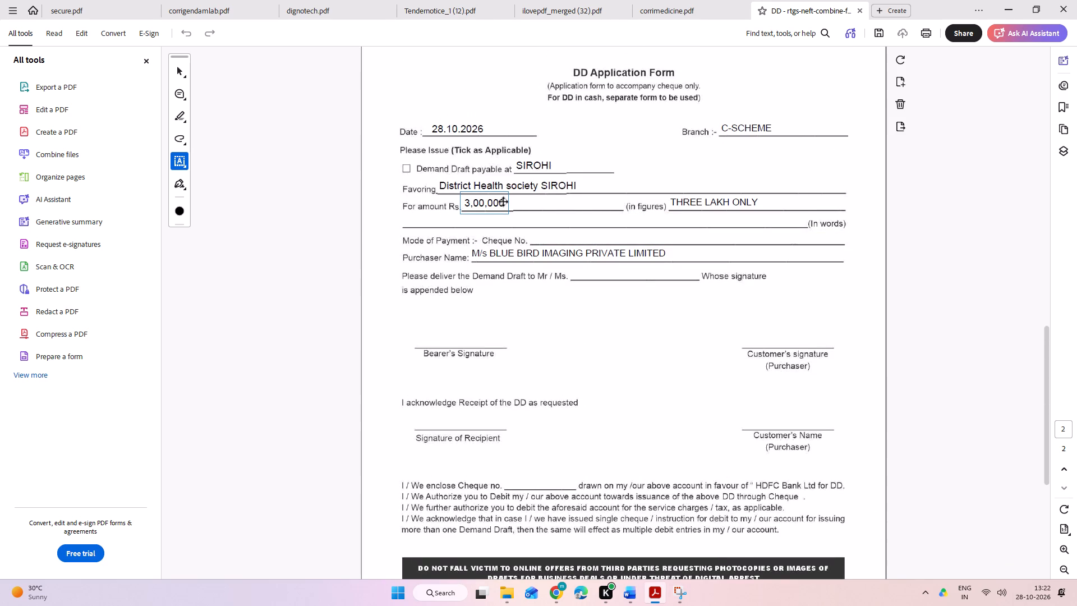
left_click(468, 205)
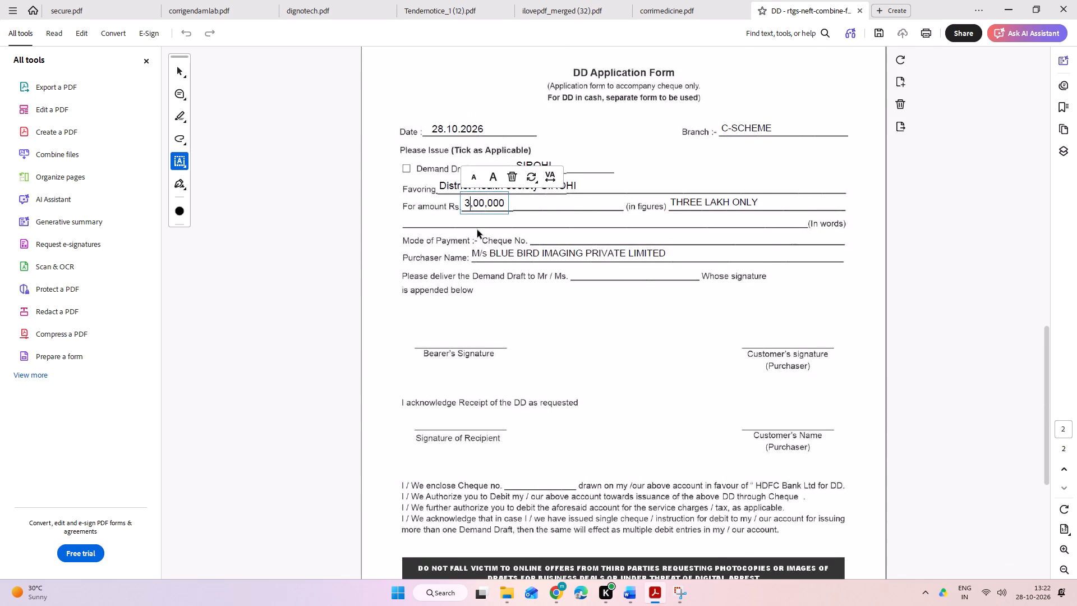
key("BackSpace")
key("4")
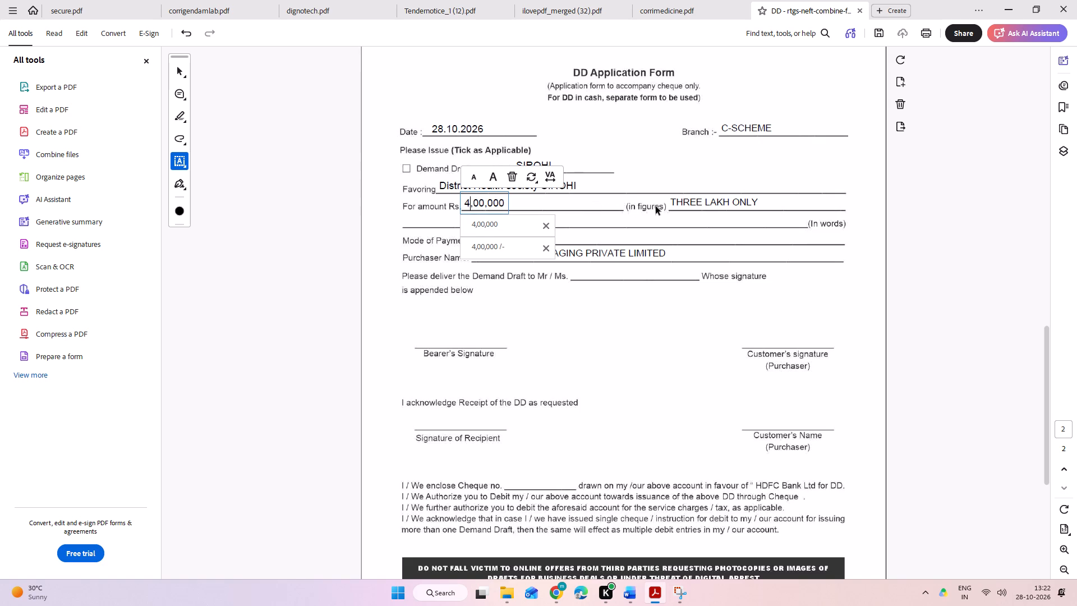
Change the written amount after "(in figures)" to FOUR LAKH ONLY.
double_click(679, 201)
type("FOUR")
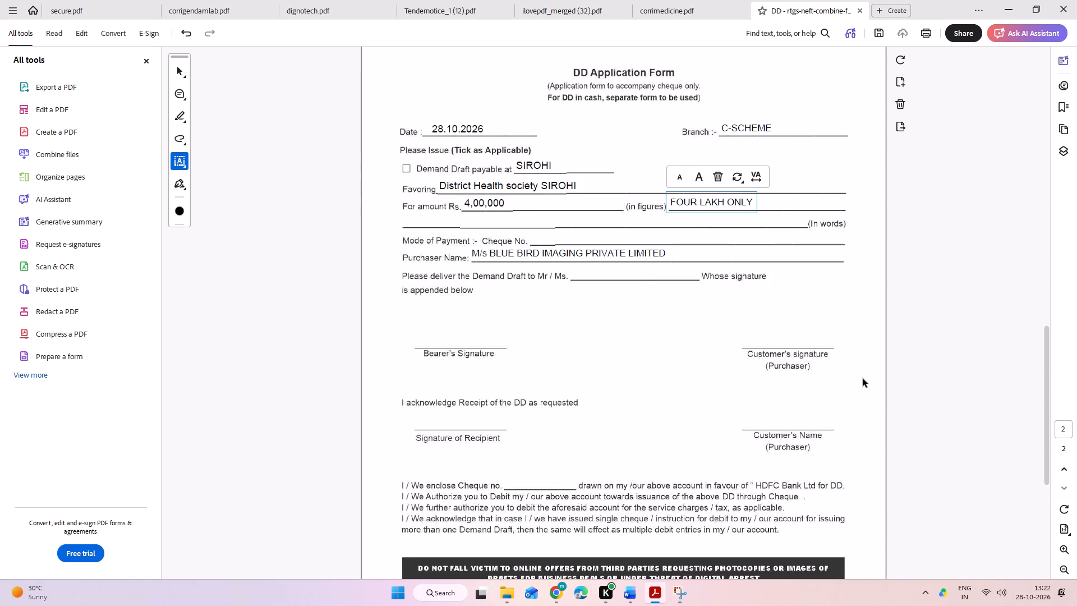
left_click(863, 379)
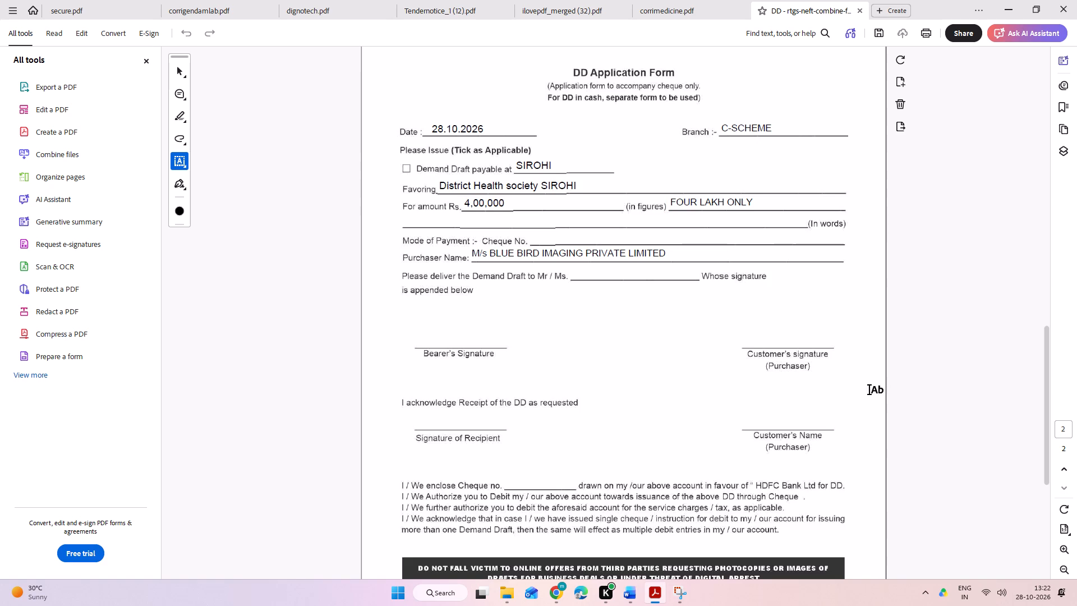
Print only the current page, the DD Application Form for 4,00,000.
key("ctrl+p")
left_click(384, 216)
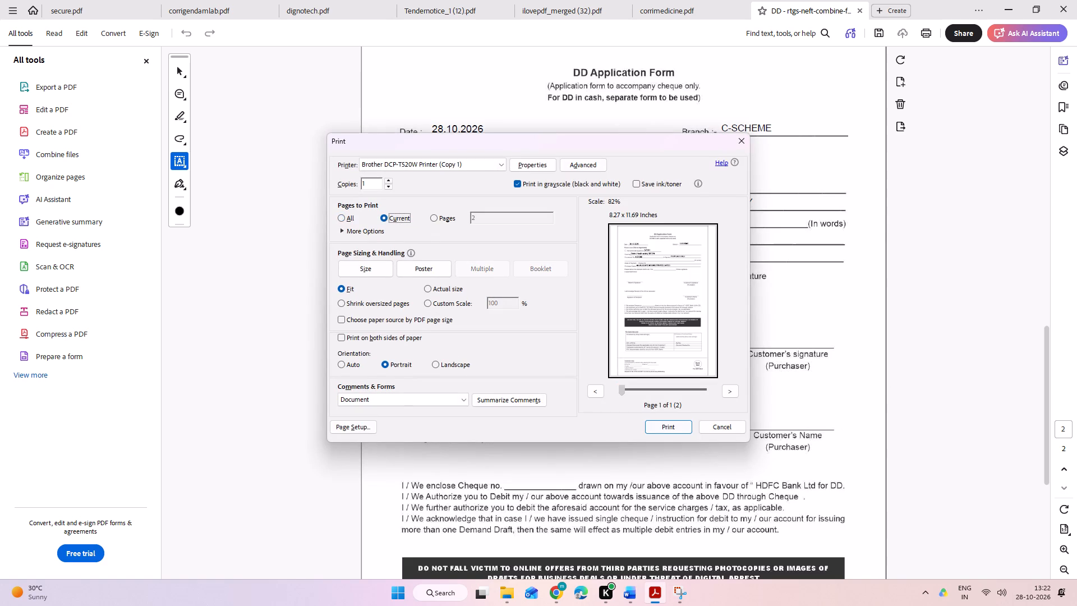
left_click(669, 426)
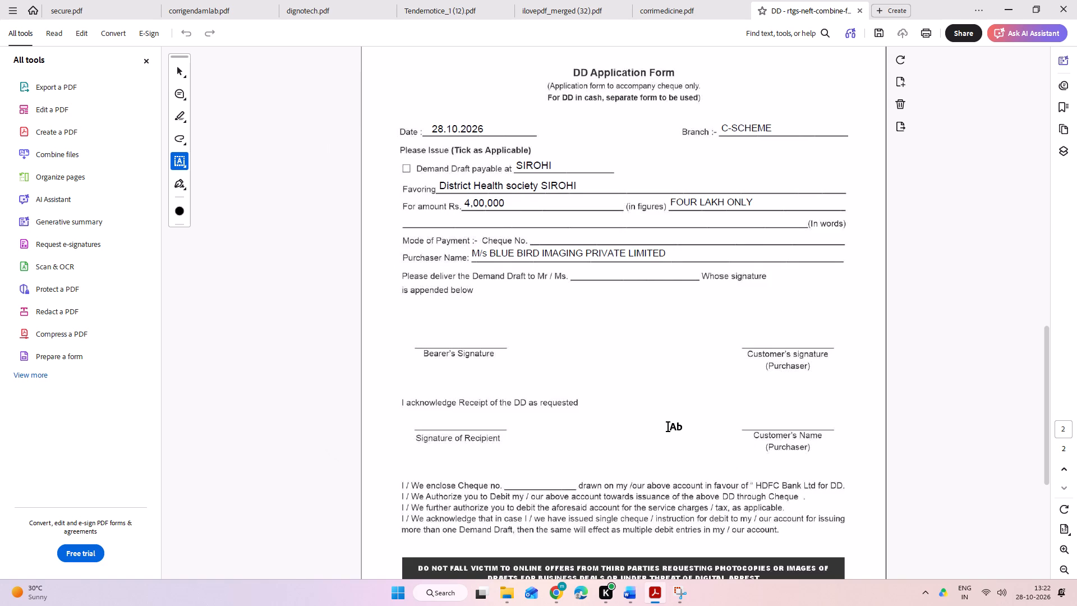
Switch to the corrmedicine.pdf document to check its demand draft payee instructions.
left_click(677, 1)
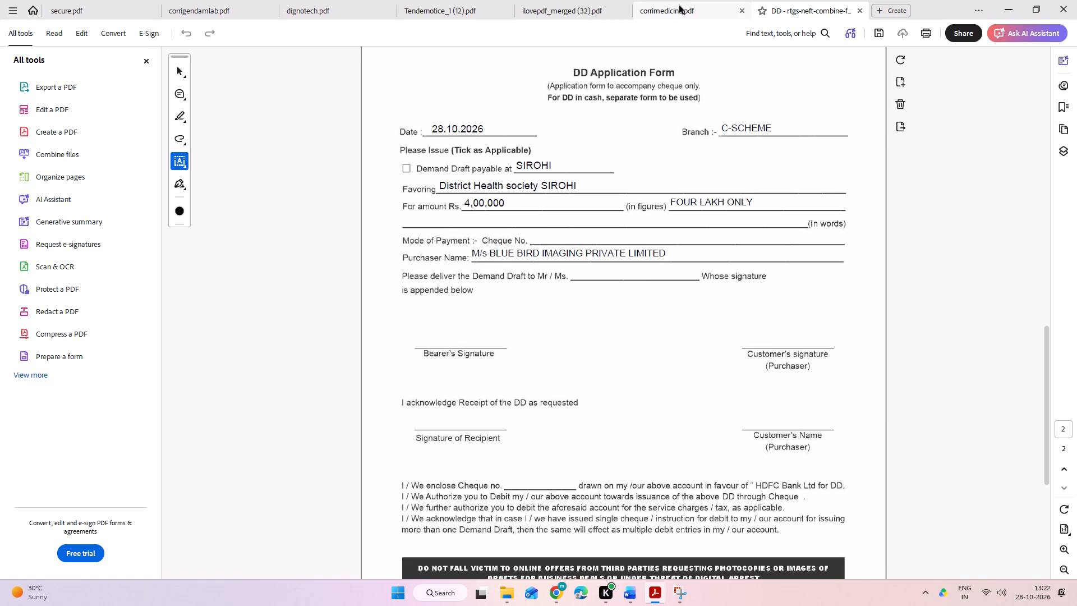
left_click(679, 6)
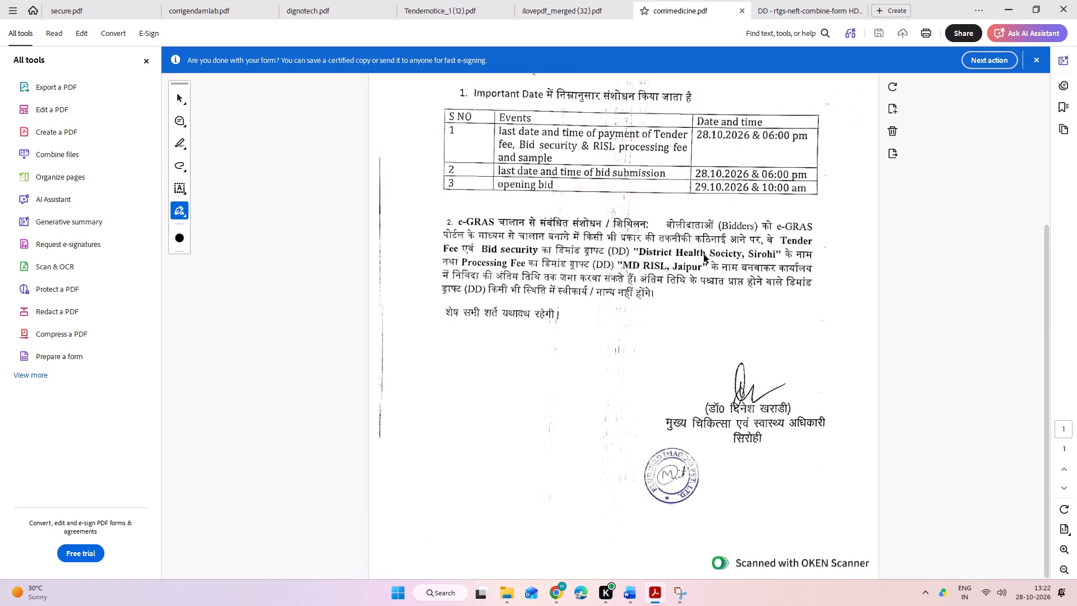
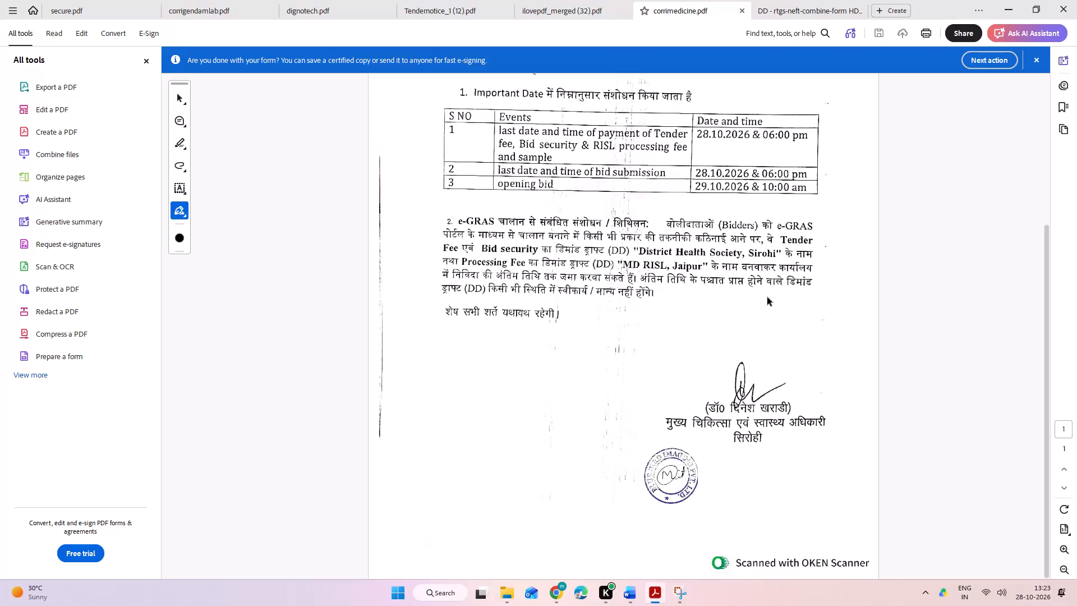
Review the corrigendum from its heading through the revised dates table and the demand draft payee instructions.
scroll(768, 297, "up", 3)
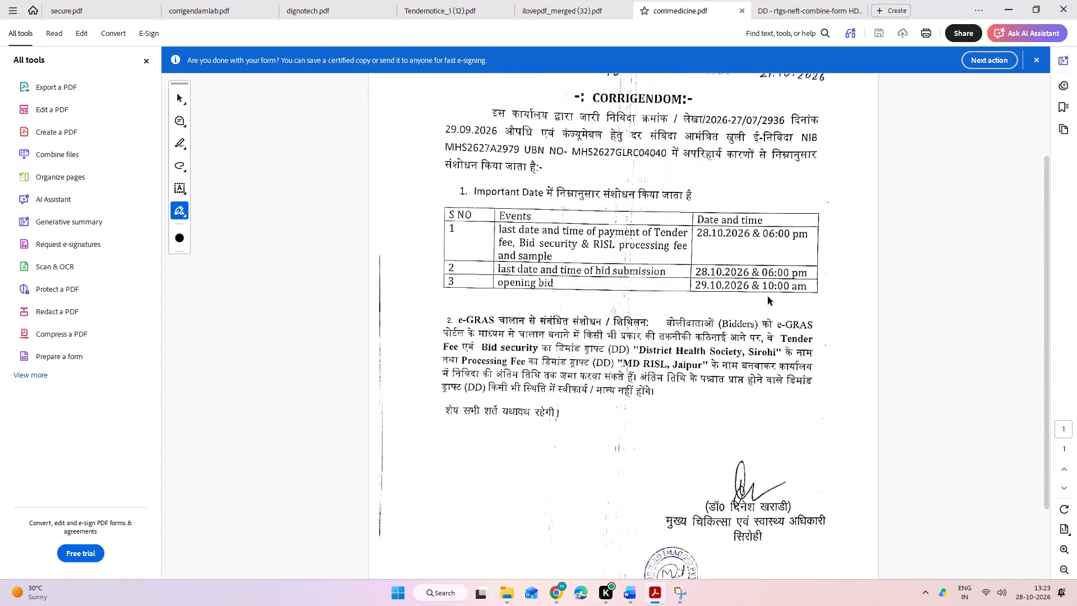
scroll(768, 297, "up", 1)
scroll(768, 297, "down", 2)
scroll(768, 297, "up", 5)
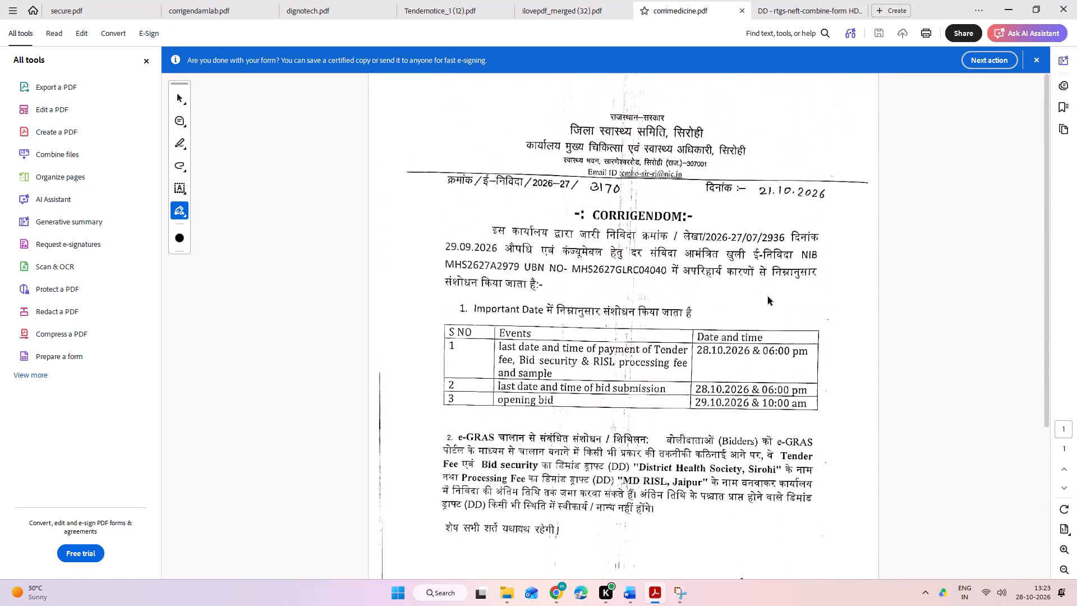
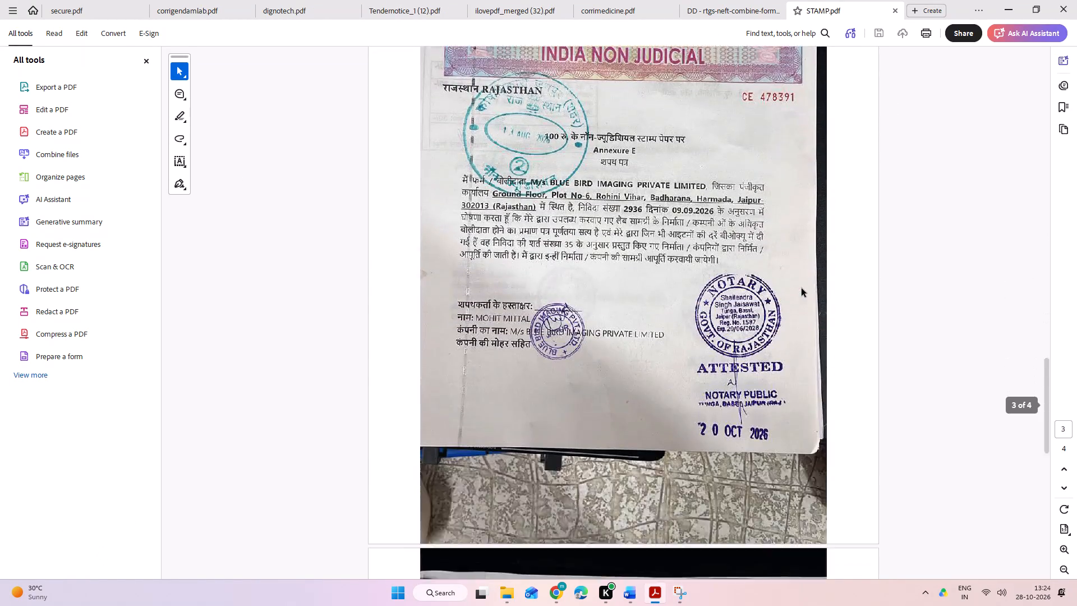
Look through the remaining notarised stamp paper affidavits in STAMP.pdf and return to the CMHO Sirohi tender folder in File Explorer.
scroll(802, 288, "down", 14)
scroll(802, 288, "up", 4)
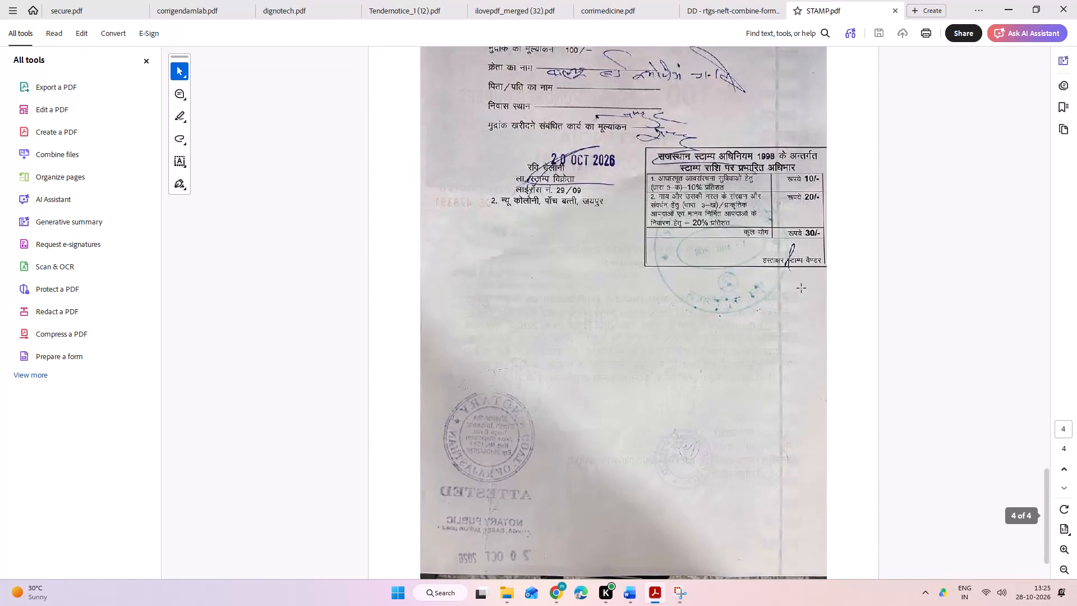
scroll(802, 288, "up", 20)
scroll(802, 288, "up", 8)
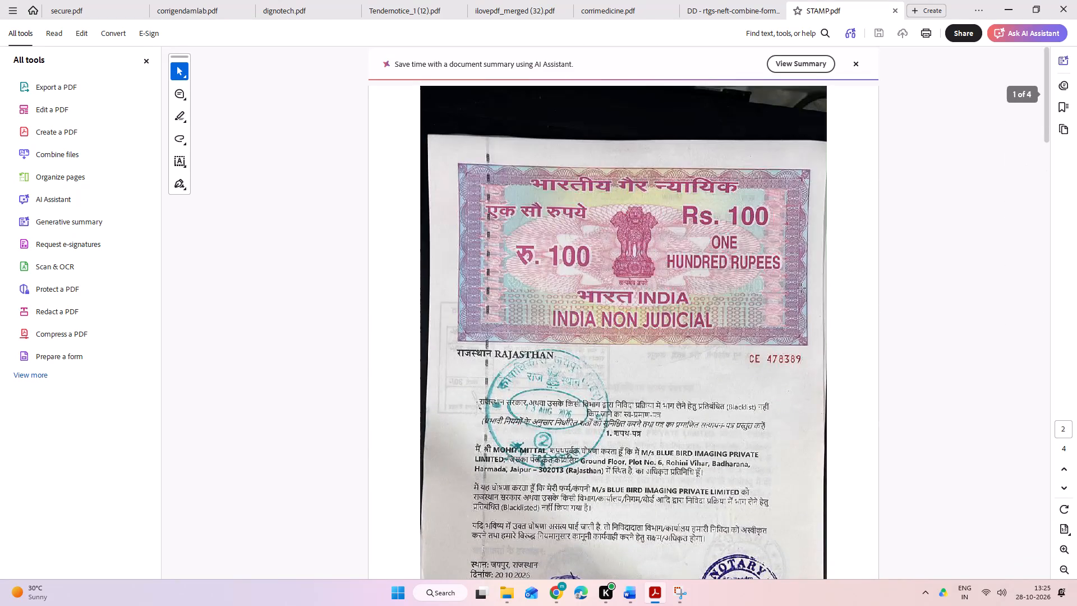
left_click(1012, 3)
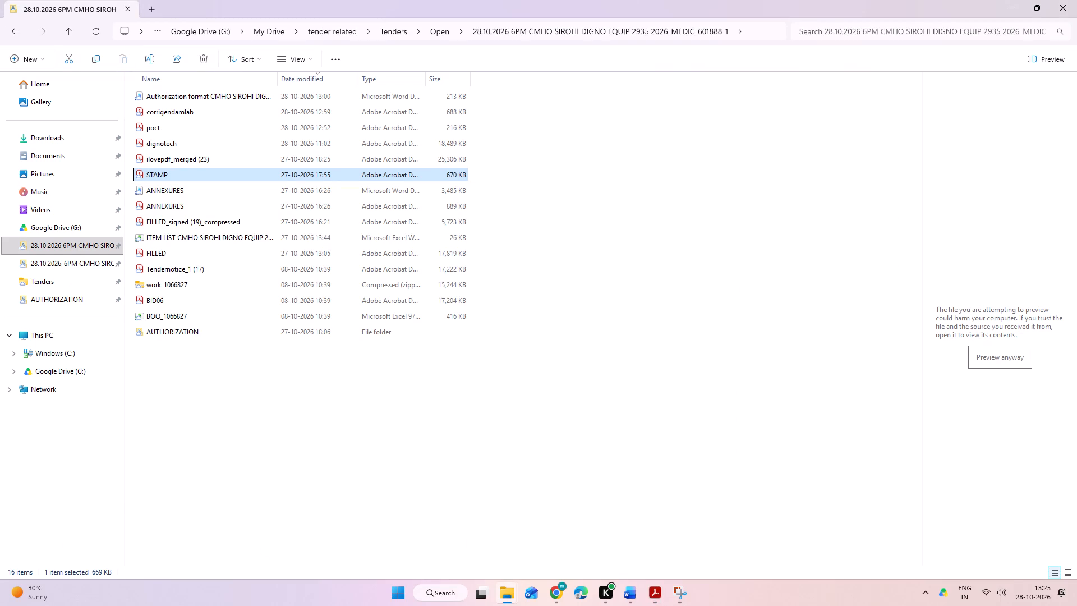
Go up to the Open tenders folder and open the 28.10.2026_6PM CMHO SIROHI DRUG AND CONSUMABLE 2936 folder.
left_click(439, 33)
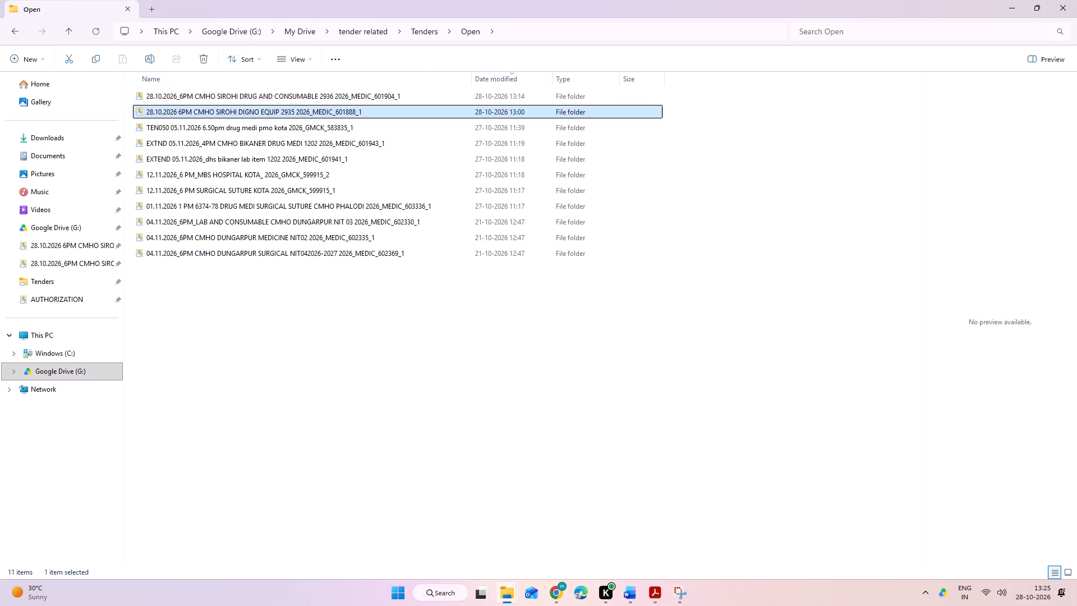
double_click(316, 102)
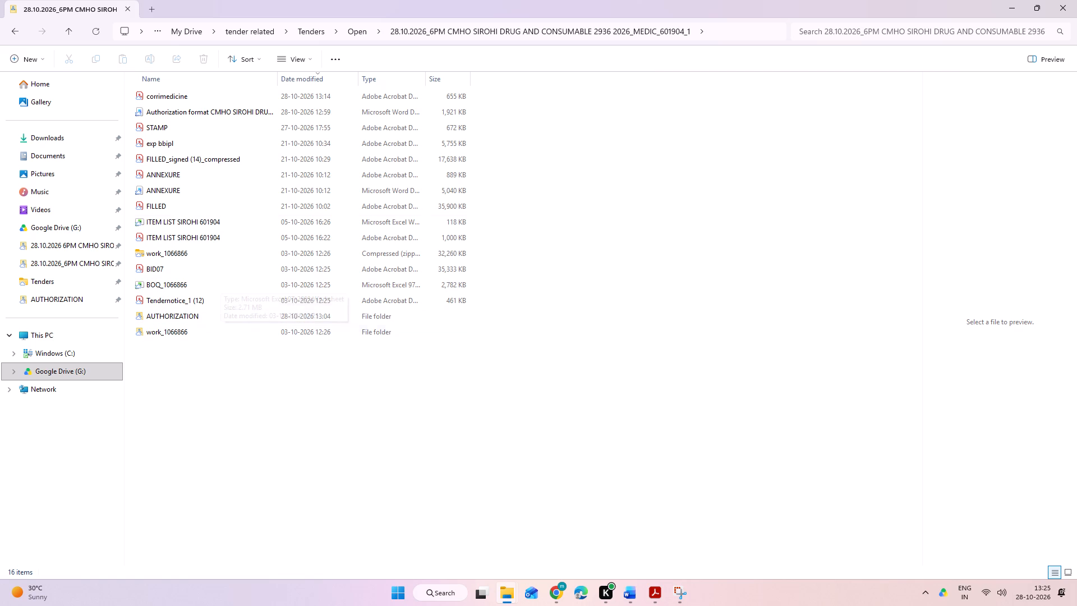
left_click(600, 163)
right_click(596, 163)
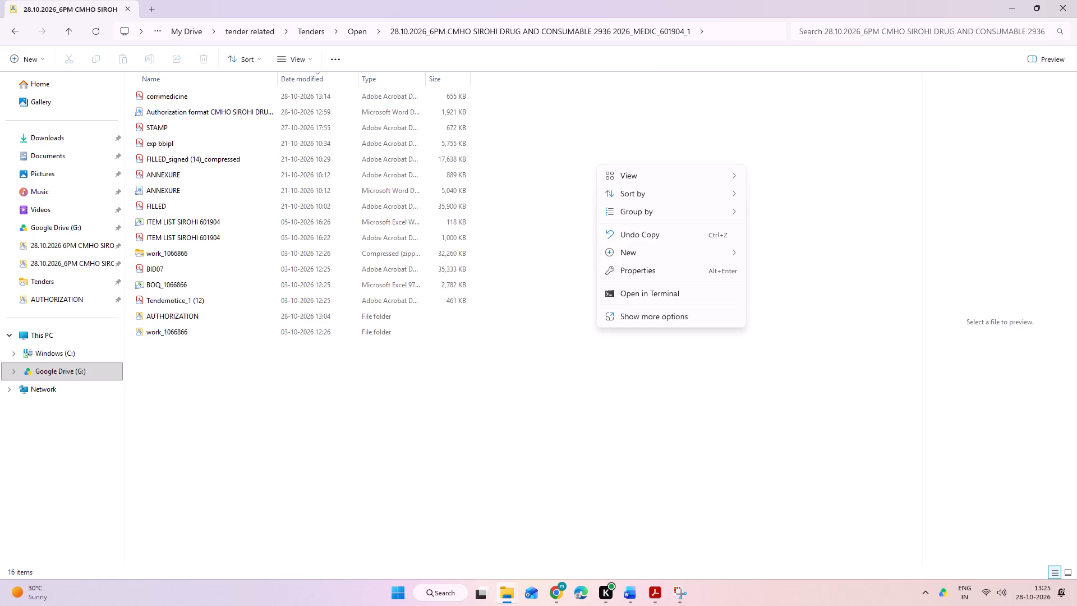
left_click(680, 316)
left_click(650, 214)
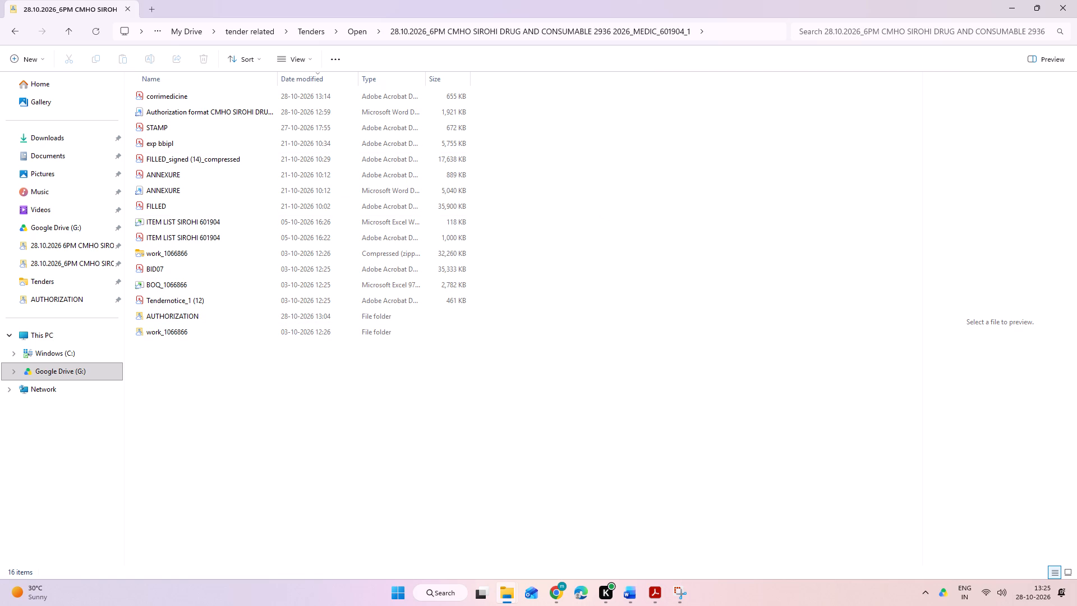
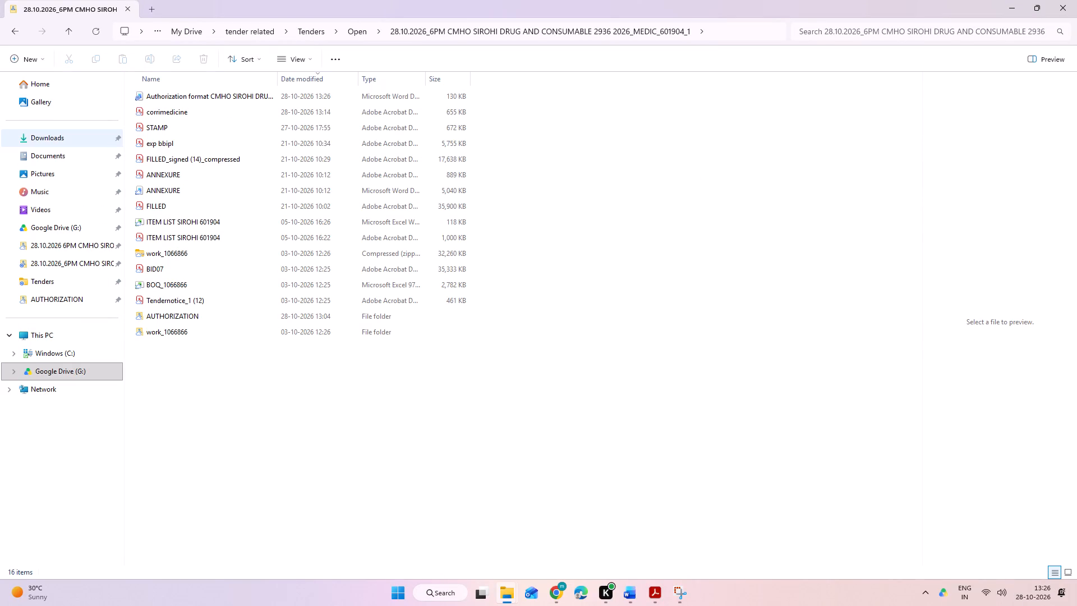
Open the STAMP 2 - Copy document from the Downloads folder and review its Annexure E affidavit down to the signature block.
right_click(703, 140)
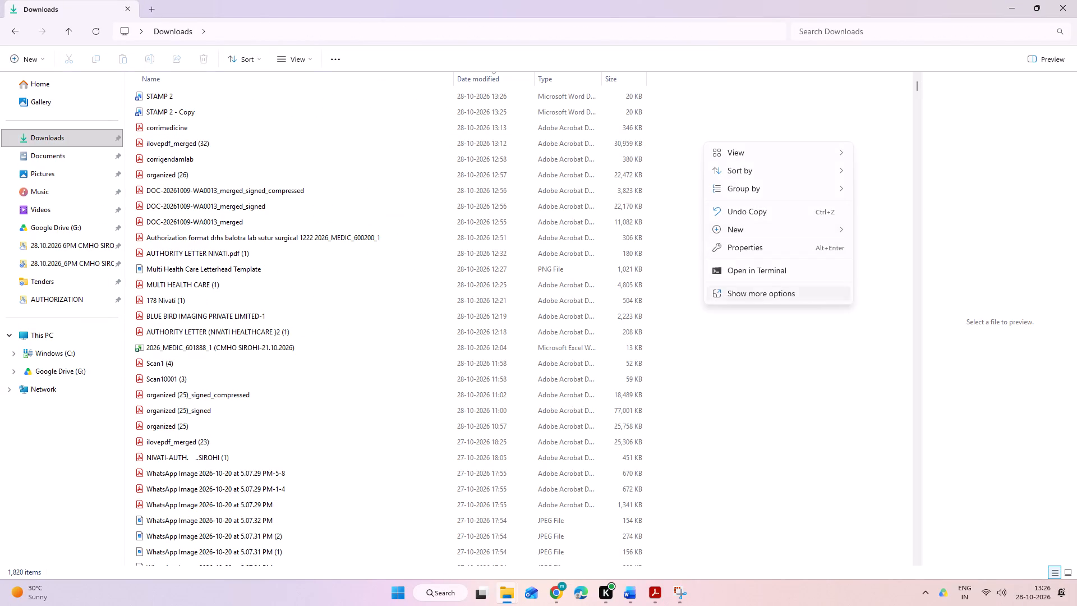
left_click(766, 300)
left_click(739, 191)
double_click(187, 111)
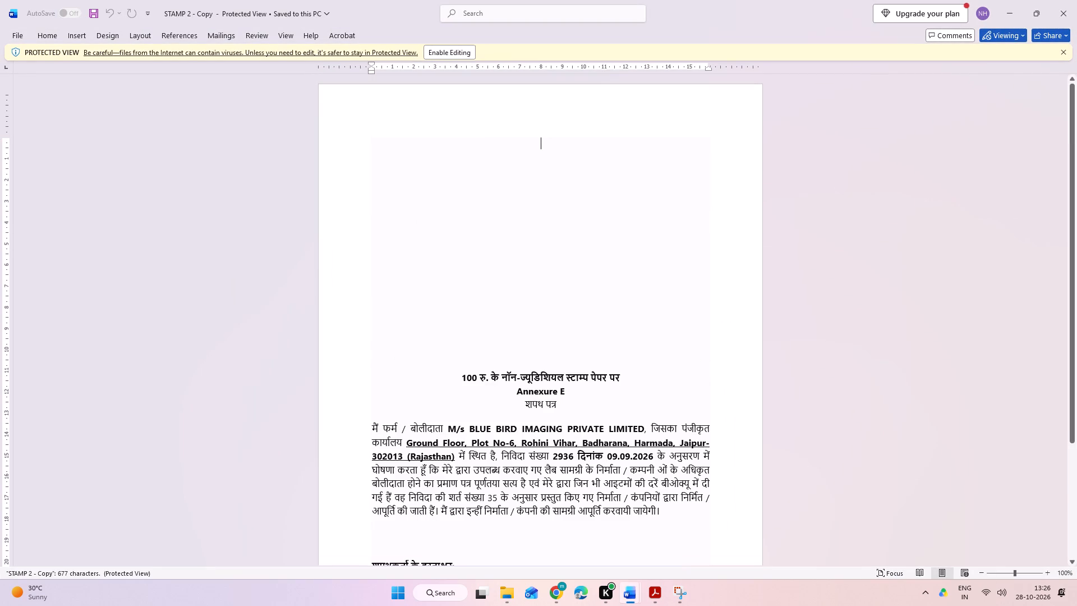
scroll(748, 350, "down", 3)
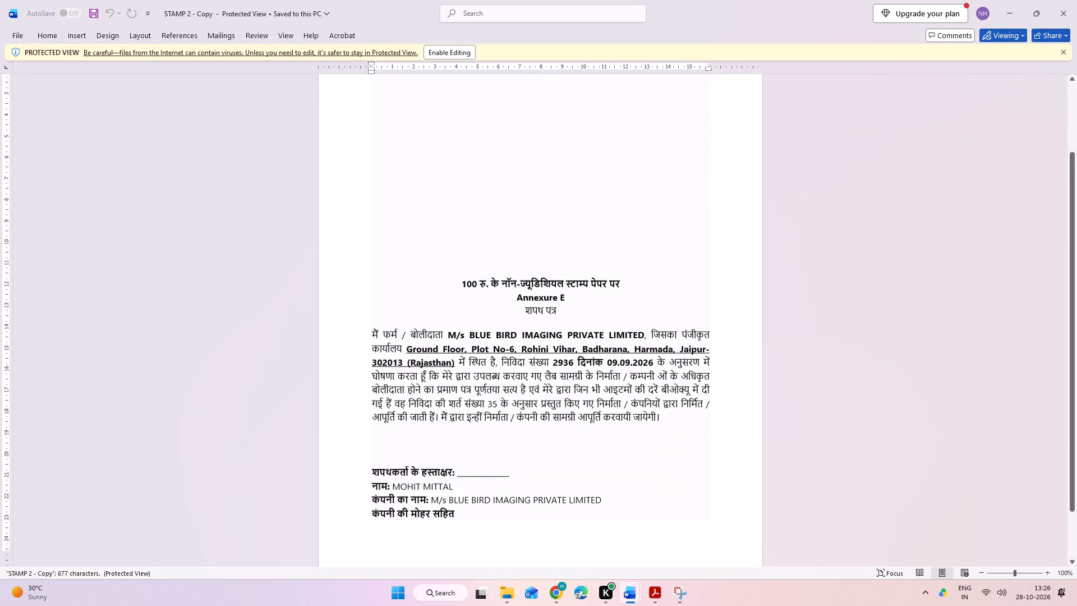
Switch to the STAMP 2 document to check its Annexure E affidavit against the copy, and minimize it.
left_click(578, 535)
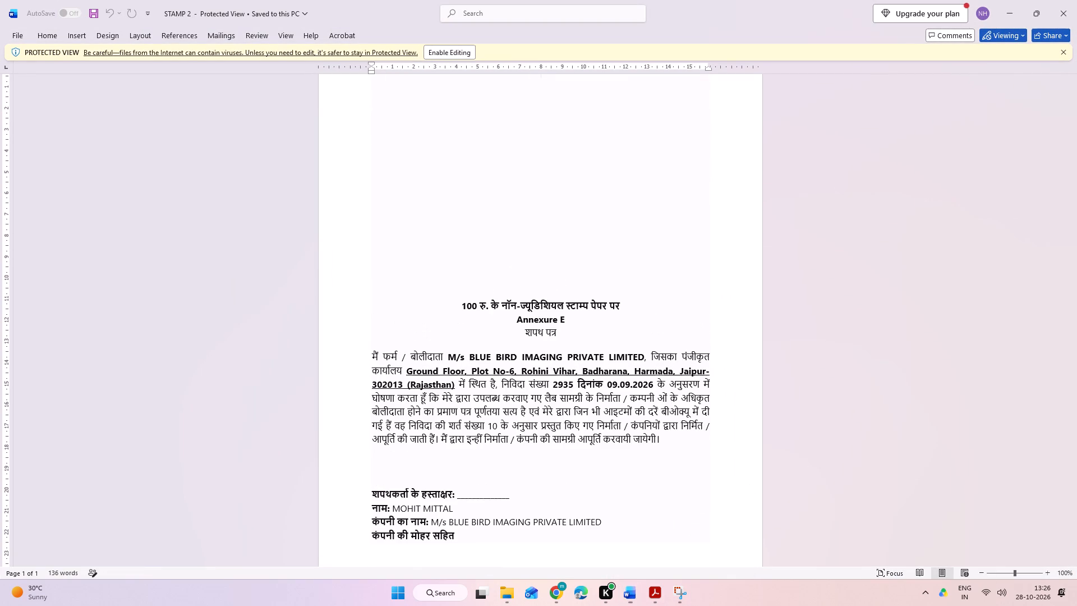
left_click(834, 342)
left_click(1013, 0)
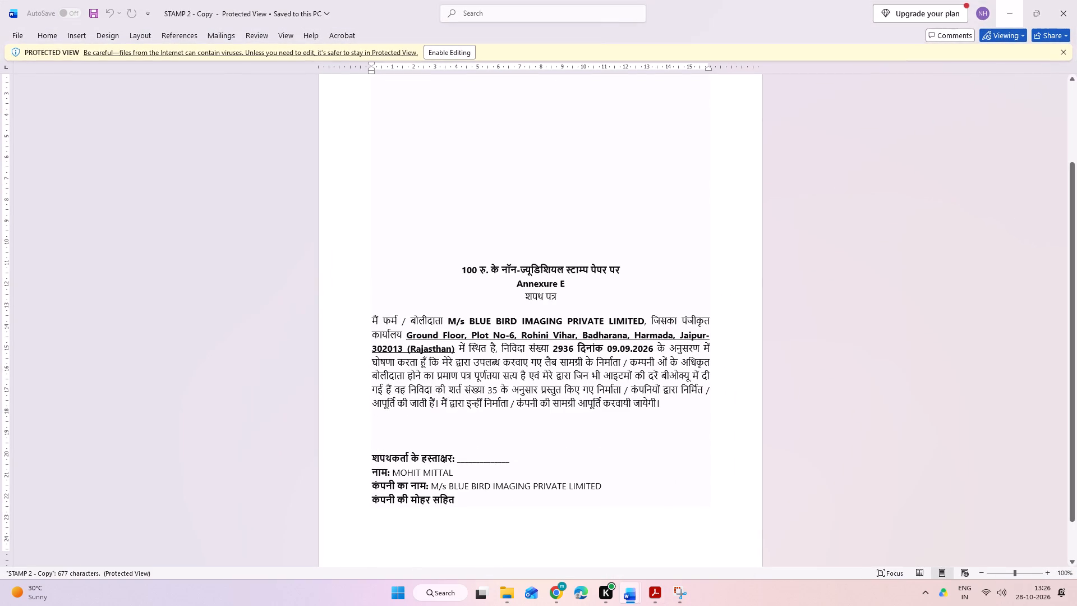
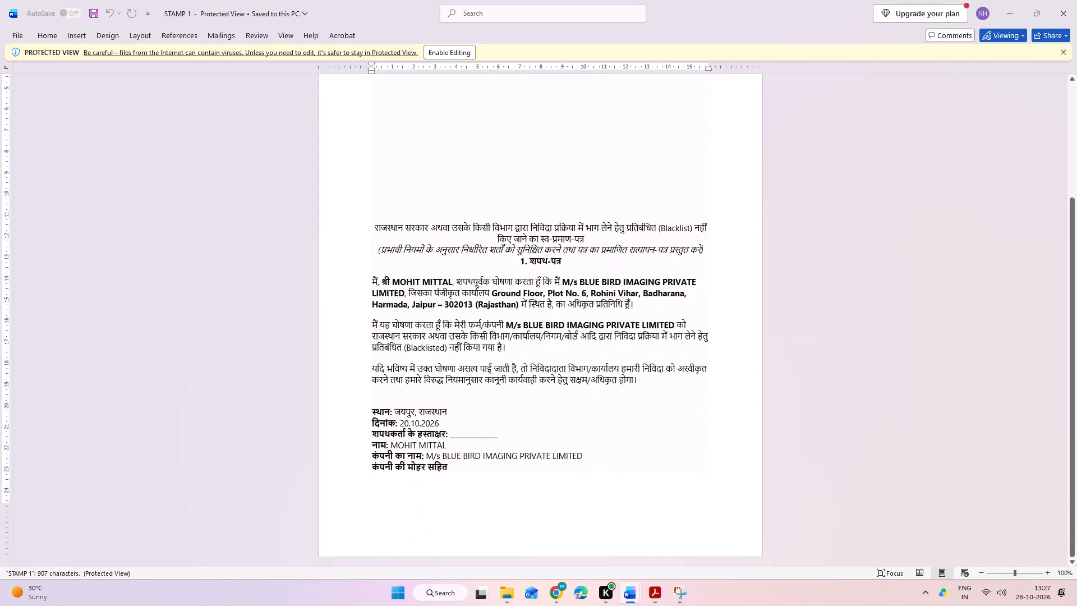
Enable editing of the STAMP 1 blacklisting affidavit and set the date (दिनांक) in its signature block to 28.10.2026.
left_click(406, 426)
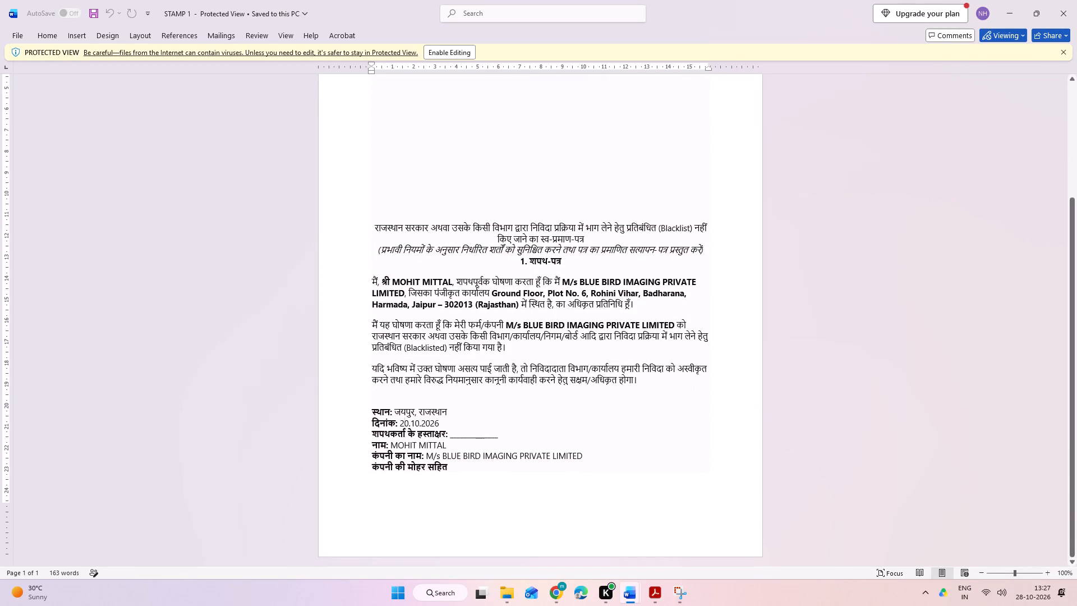
key("Delete")
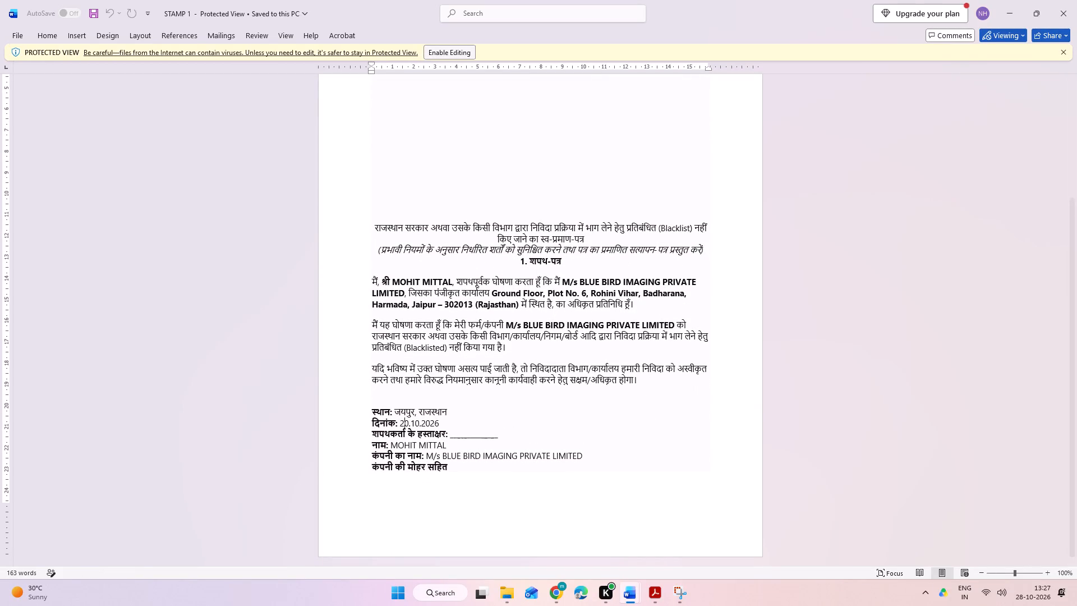
left_click(443, 51)
scroll(470, 406, "down", 2)
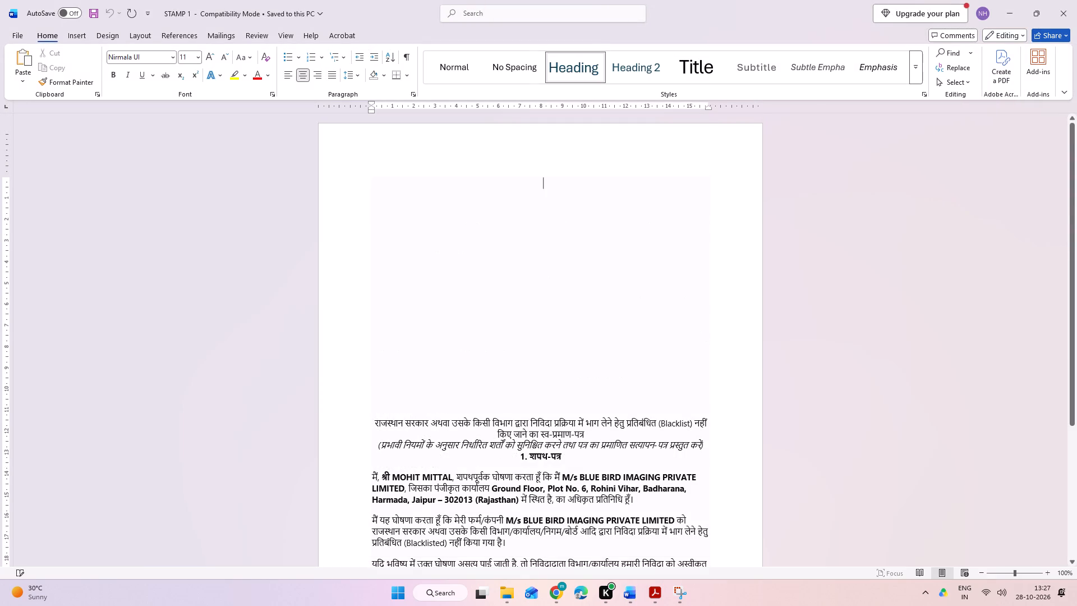
scroll(471, 405, "down", 6)
left_click(403, 424)
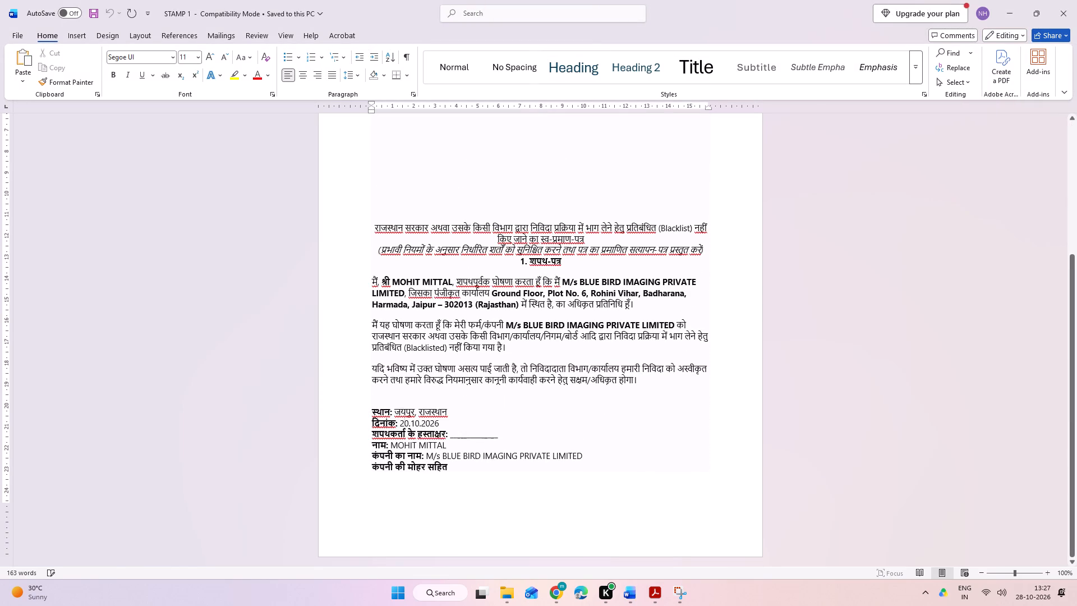
key("Delete")
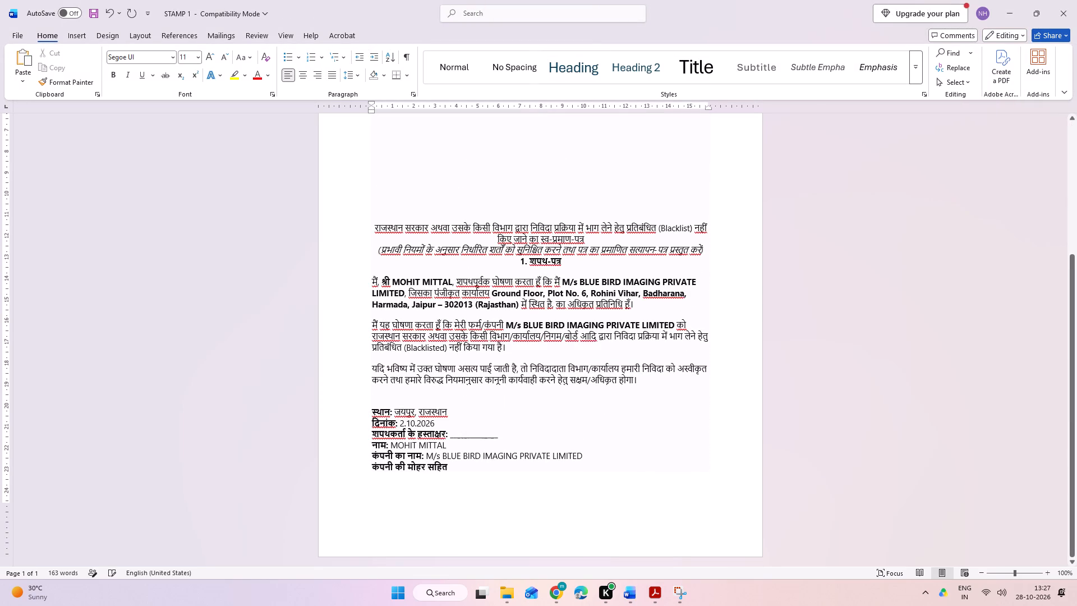
key("8")
left_click(799, 359)
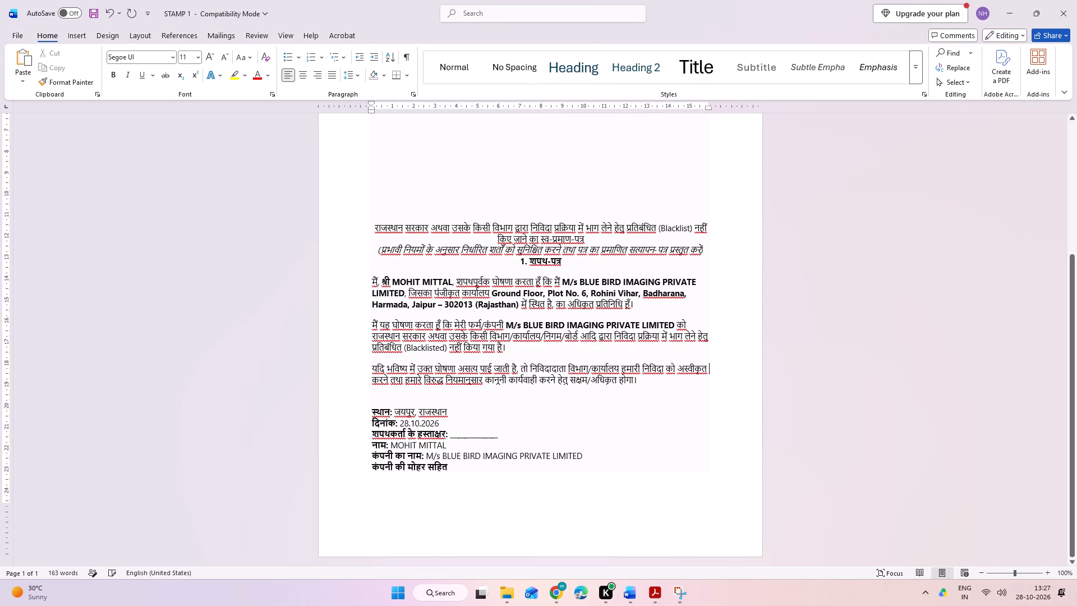
Save the STAMP 1 blacklisting affidavit and close the document.
key("ctrl+s")
right_click(799, 359)
left_click(864, 246)
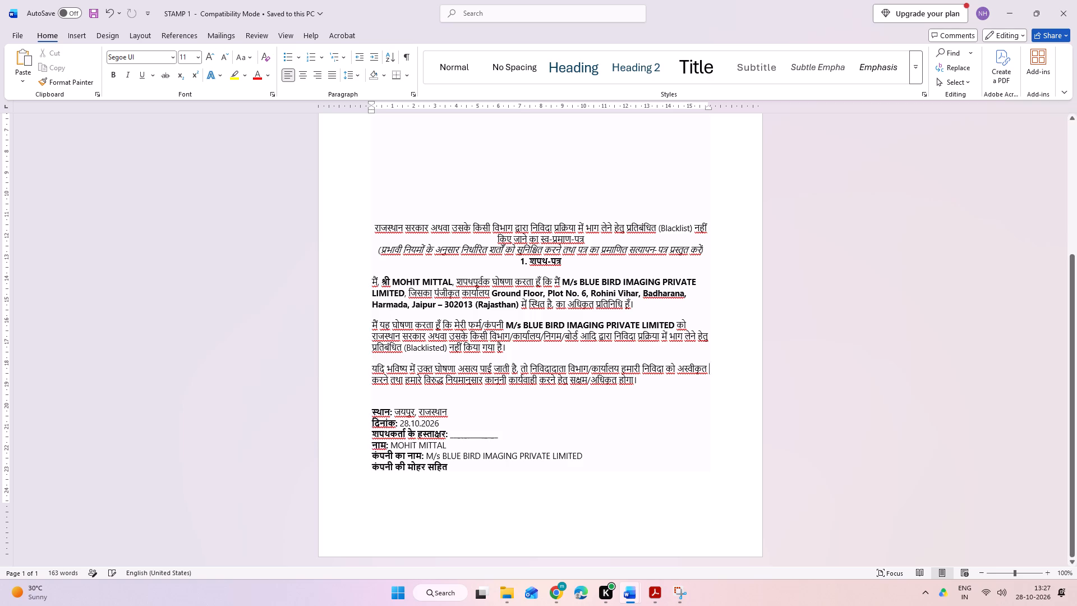
left_click(1076, 0)
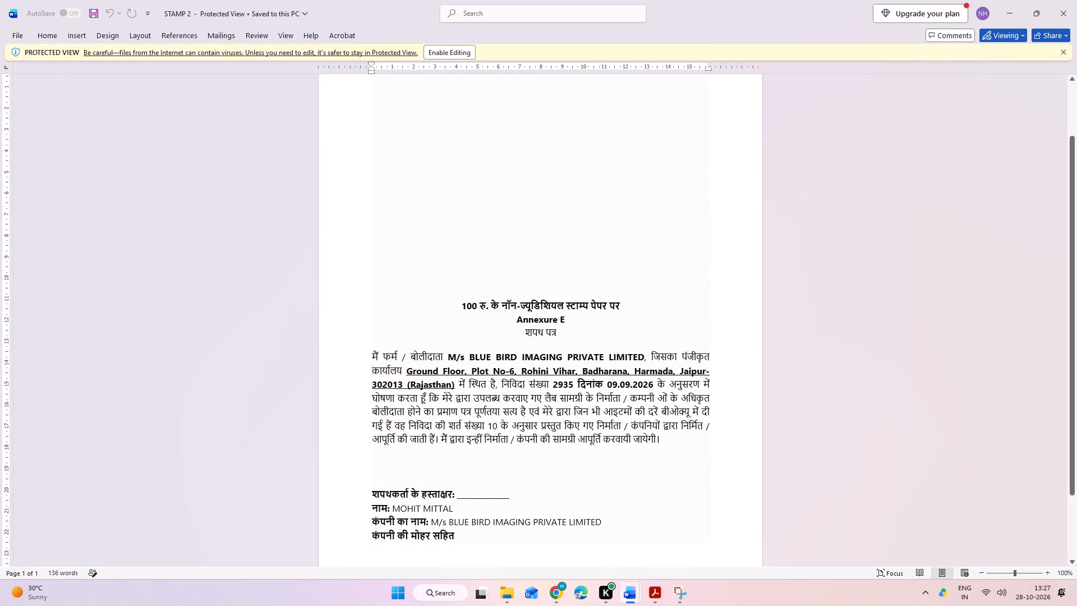
Review the Annexure E affidavit in the STAMP 2 document, including its tender reference and signature block.
scroll(513, 214, "down", 3)
scroll(513, 214, "up", 1)
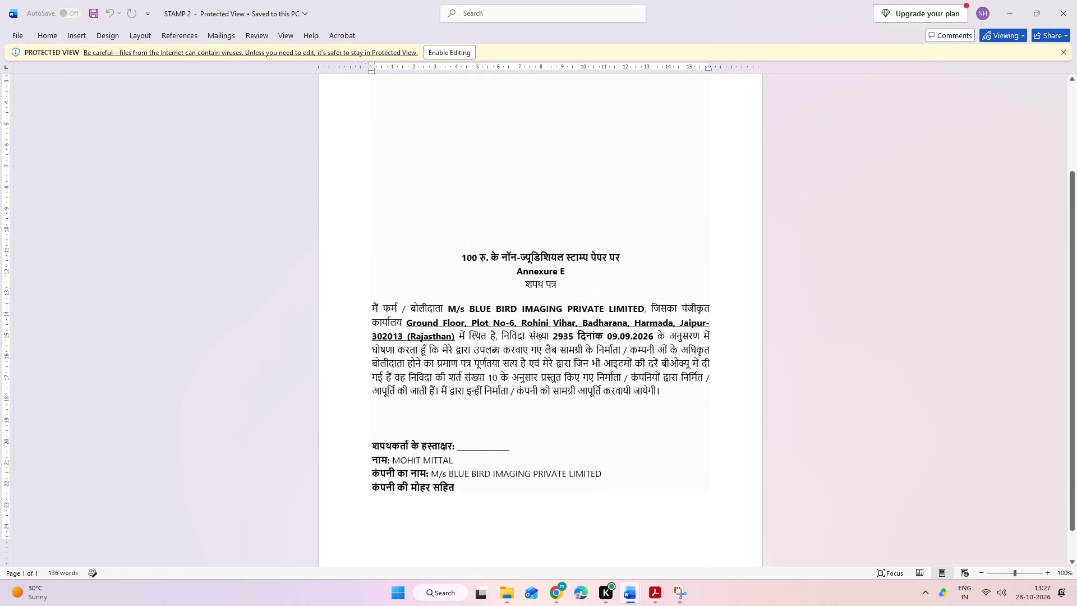
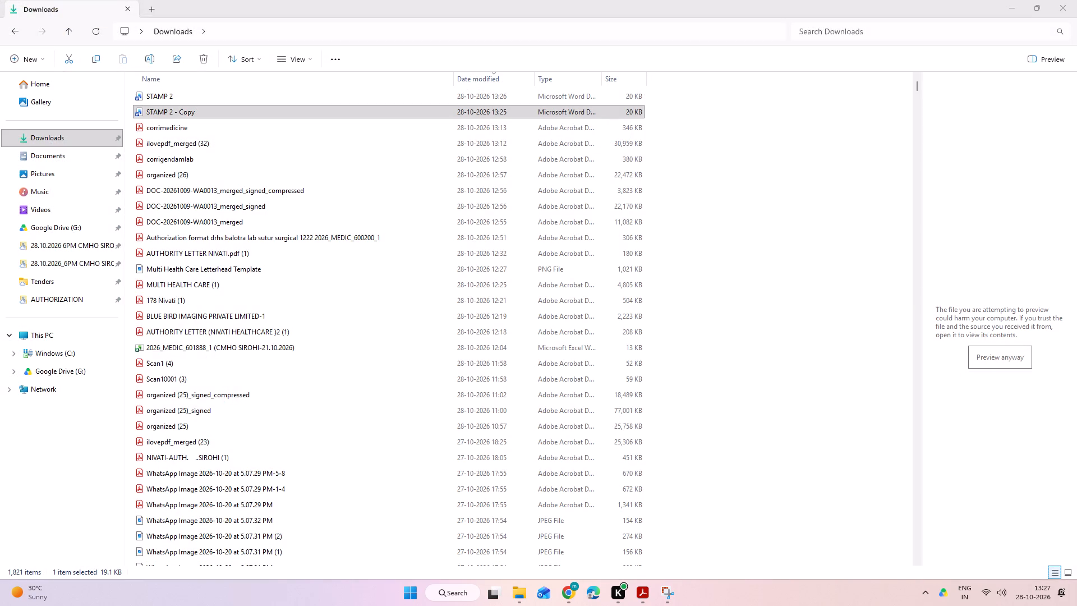
right_click(753, 189)
right_click(740, 196)
left_click(784, 352)
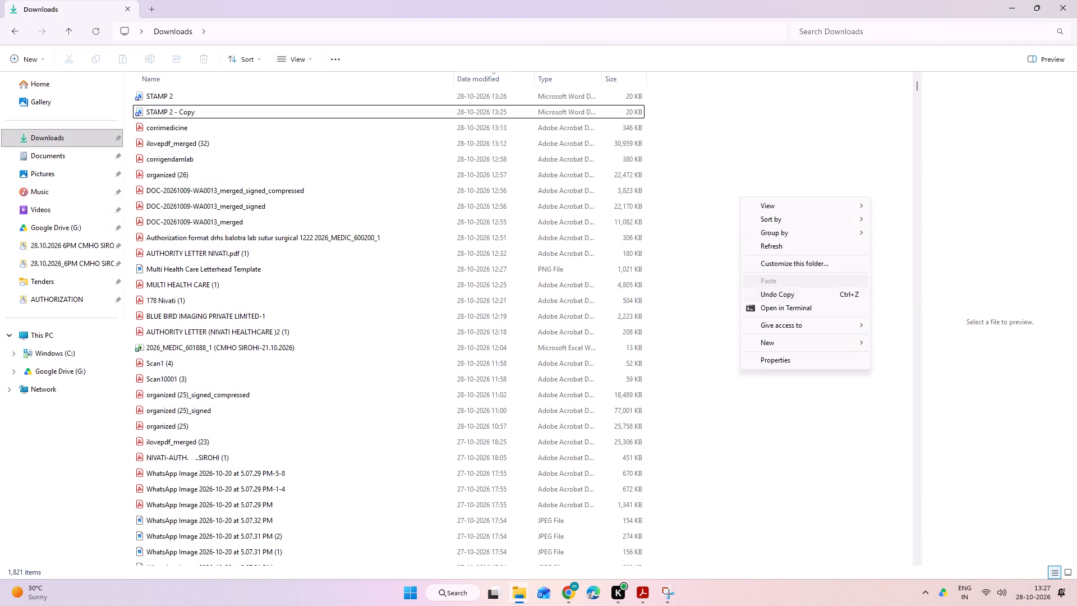
double_click(783, 254)
left_click(784, 251)
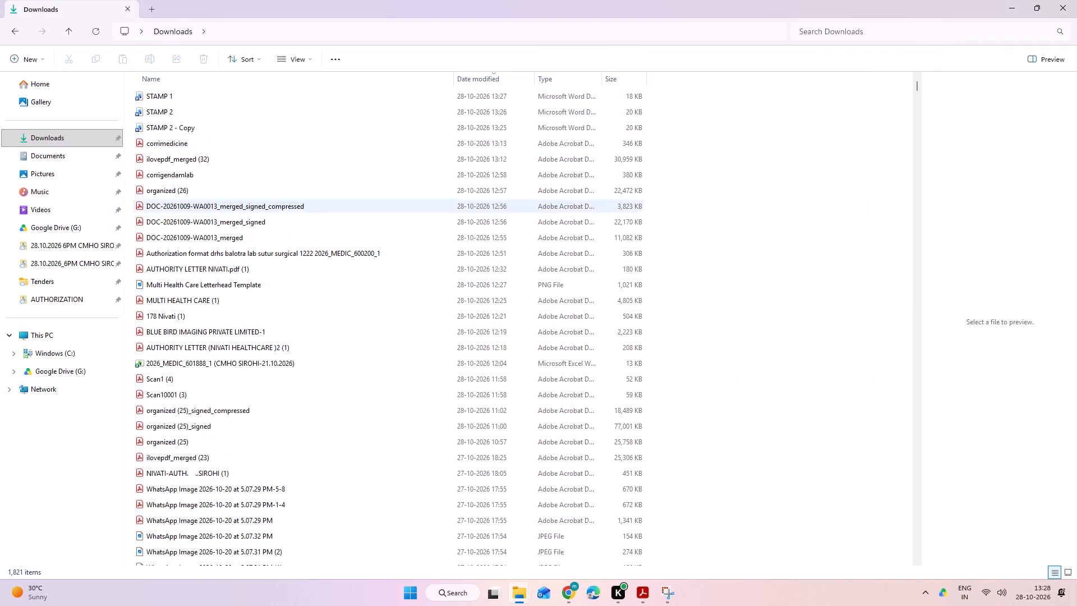
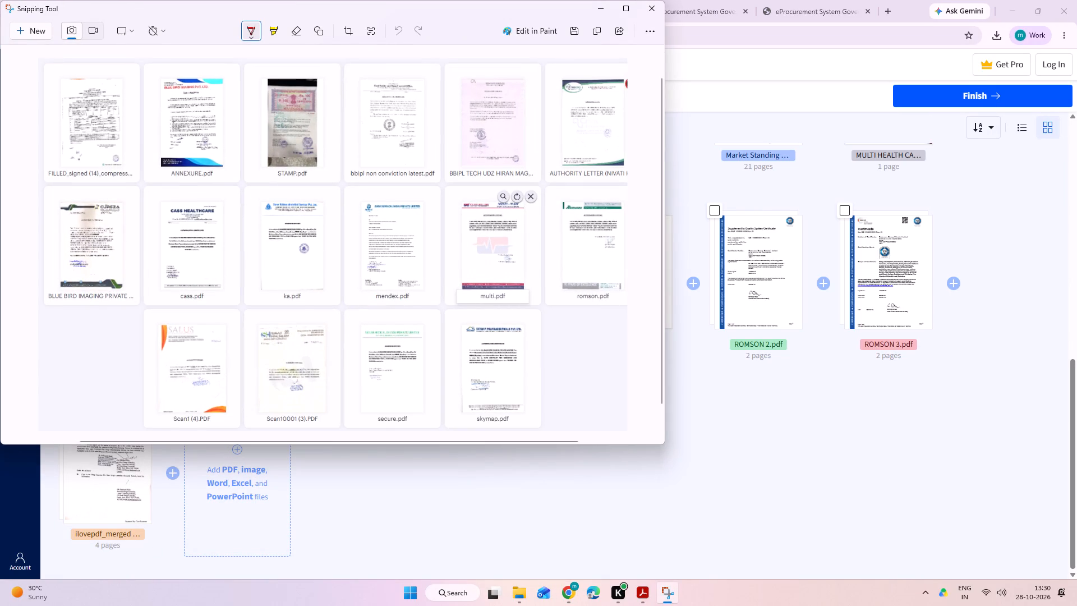
Find the File Explorer window showing Downloads and go back through its folder history to the GMP ALL folder under tender related.
key("alt+Tab")
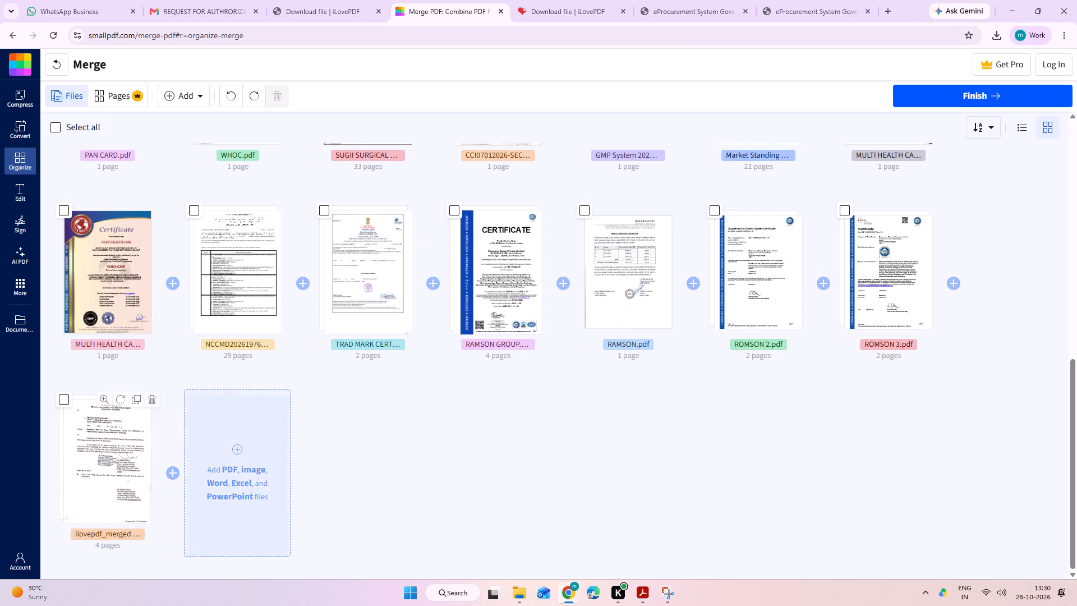
key("alt+Tab")
key("alt+Tab")
key("alt+Tab")
key("alt+Tab")
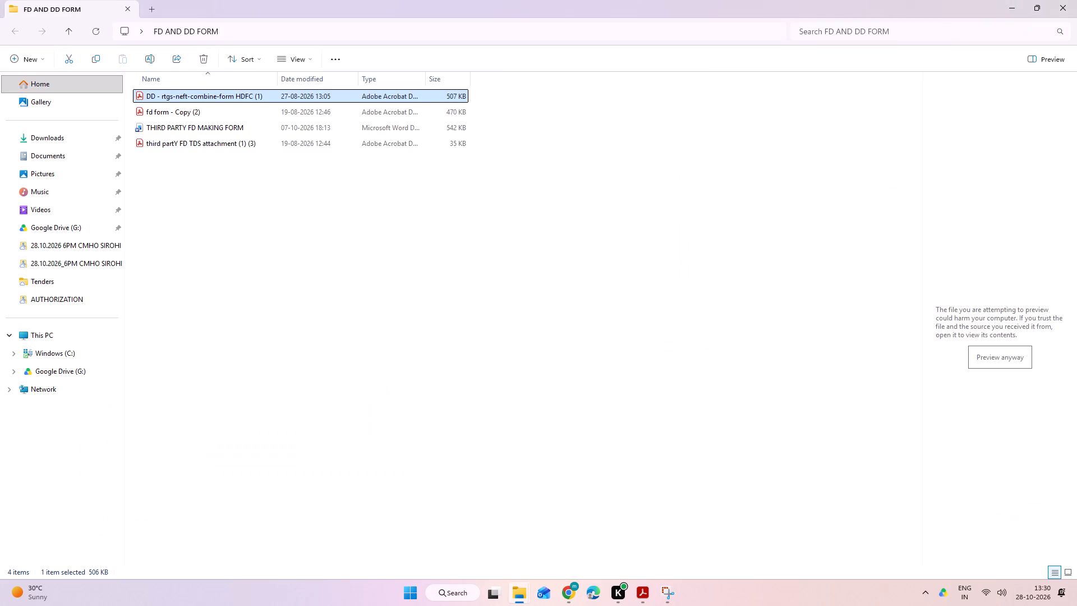
key("alt+Tab")
key("alt+Tab")
key("alt+Tab")
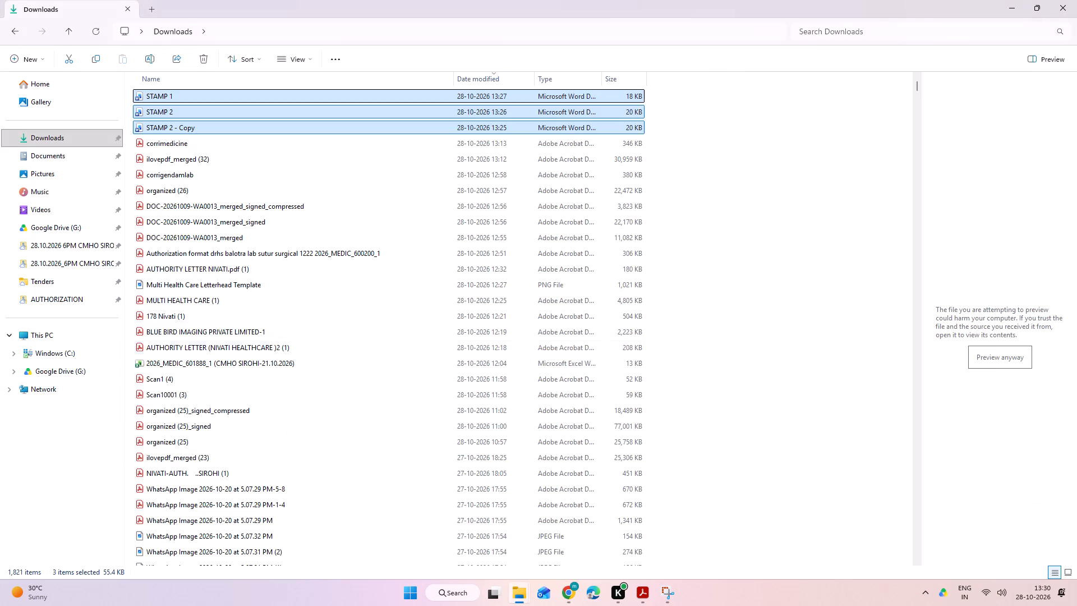
left_click(7, 31)
left_click(7, 31)
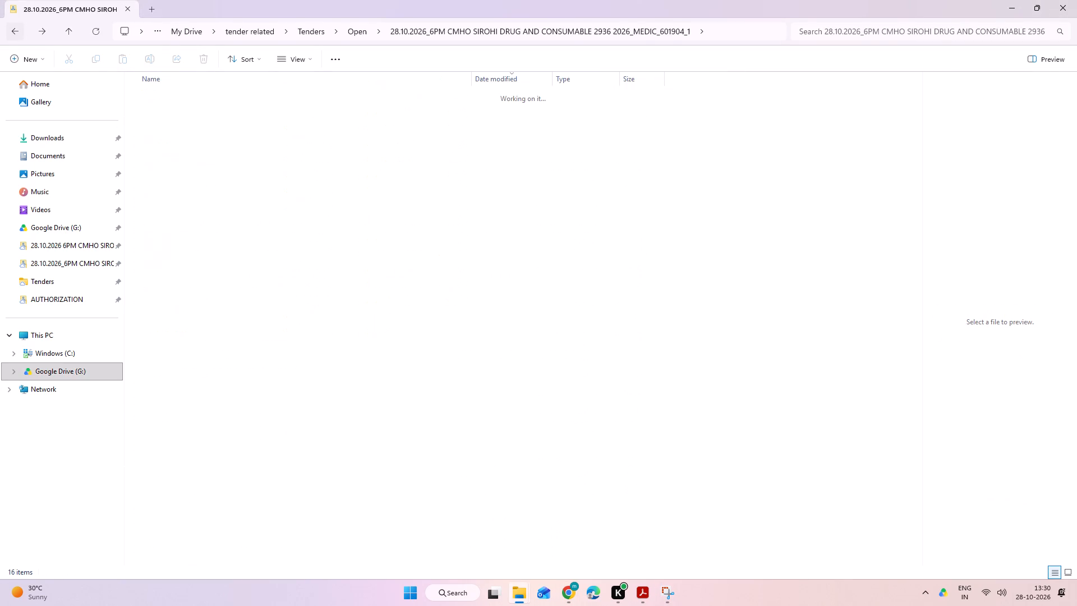
left_click(11, 31)
left_click(11, 31)
left_click(11, 31)
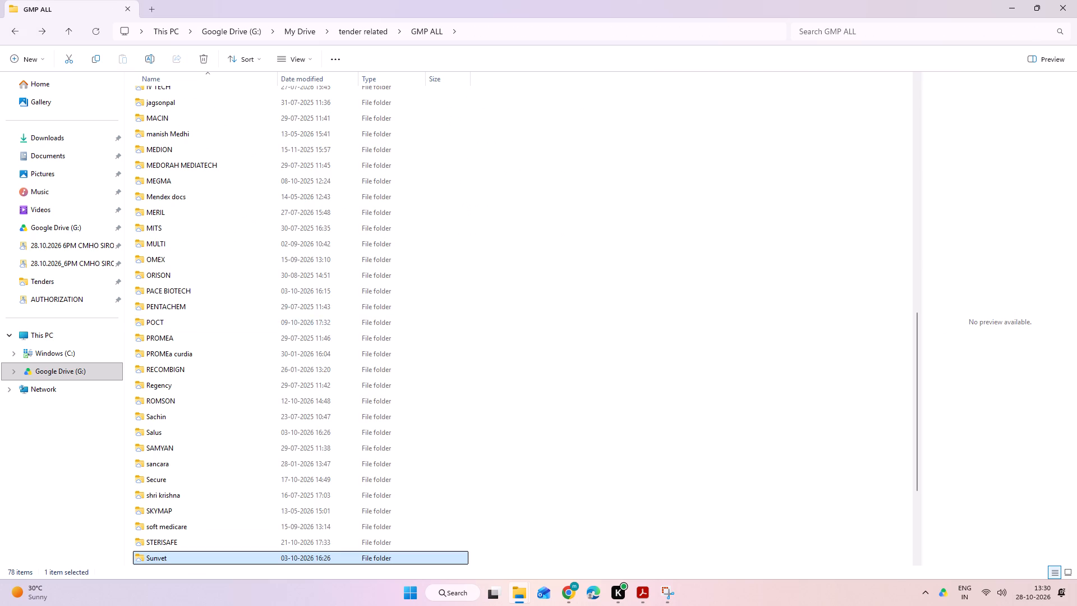
Review the Smallpdf merge page, then switch to the Snipping Tool capture of the PDF thumbnails to compare the documents.
key("alt+Tab")
key("alt+Tab")
key("alt+Tab")
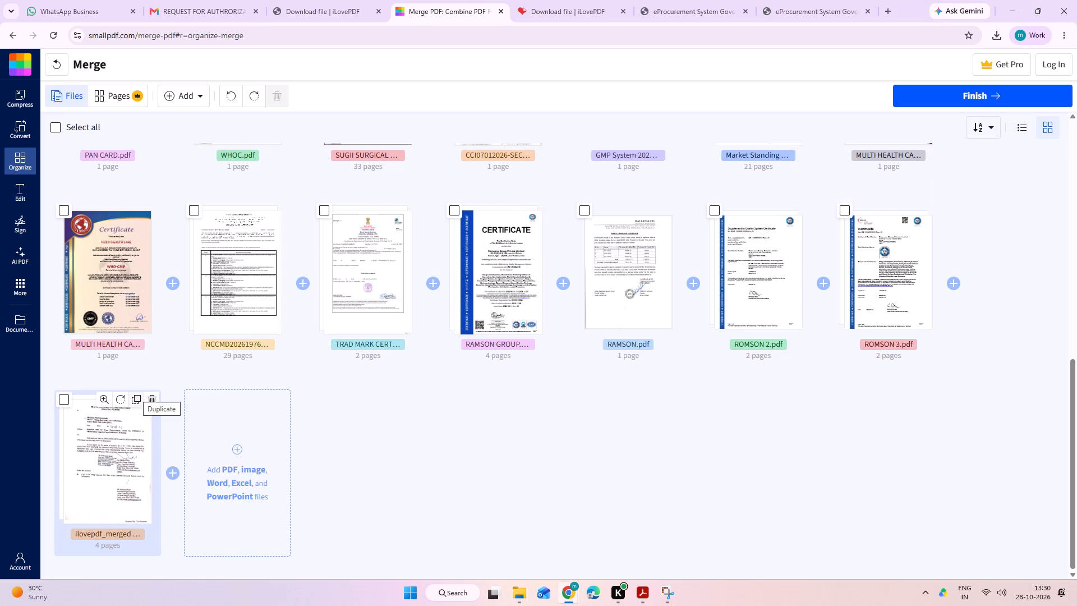
key("alt+Tab")
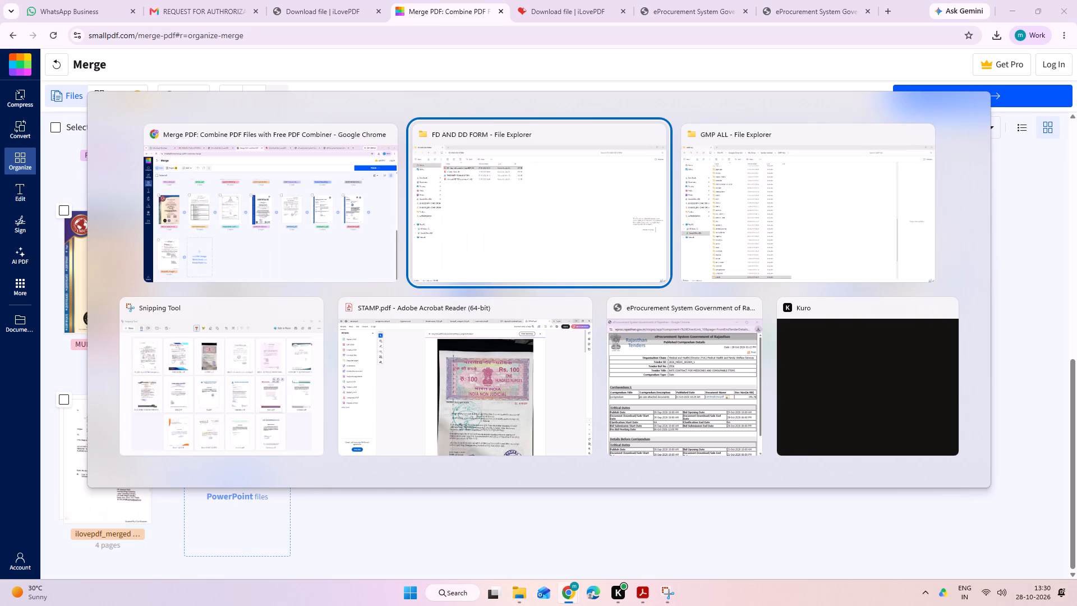
key("alt+Tab")
key("alt+Tab")
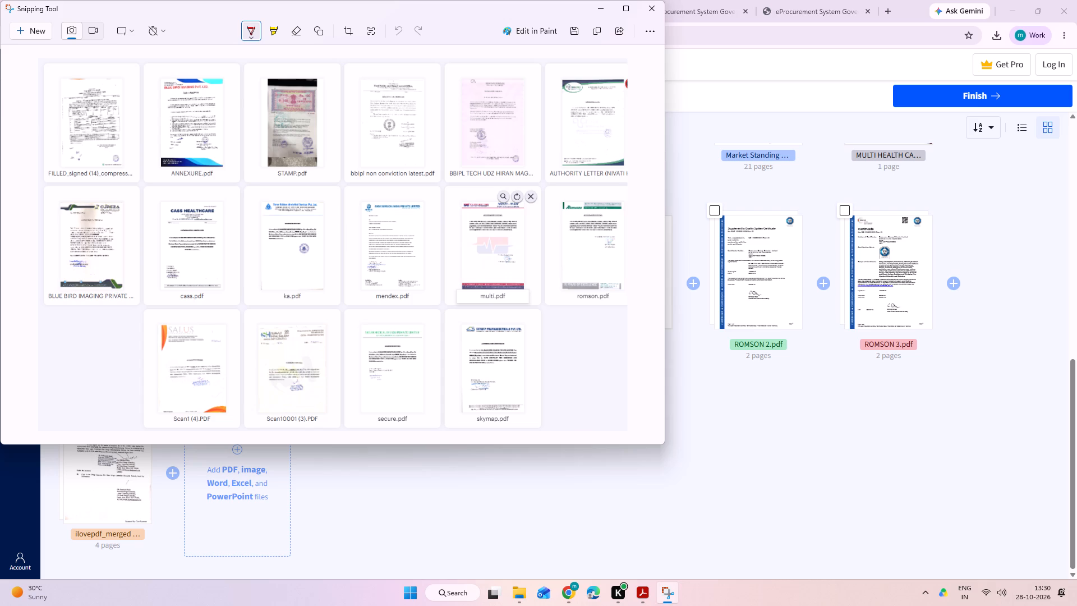
Switch to the File Explorer window showing GMP ALL and open the Sunvet folder.
key("alt+Tab")
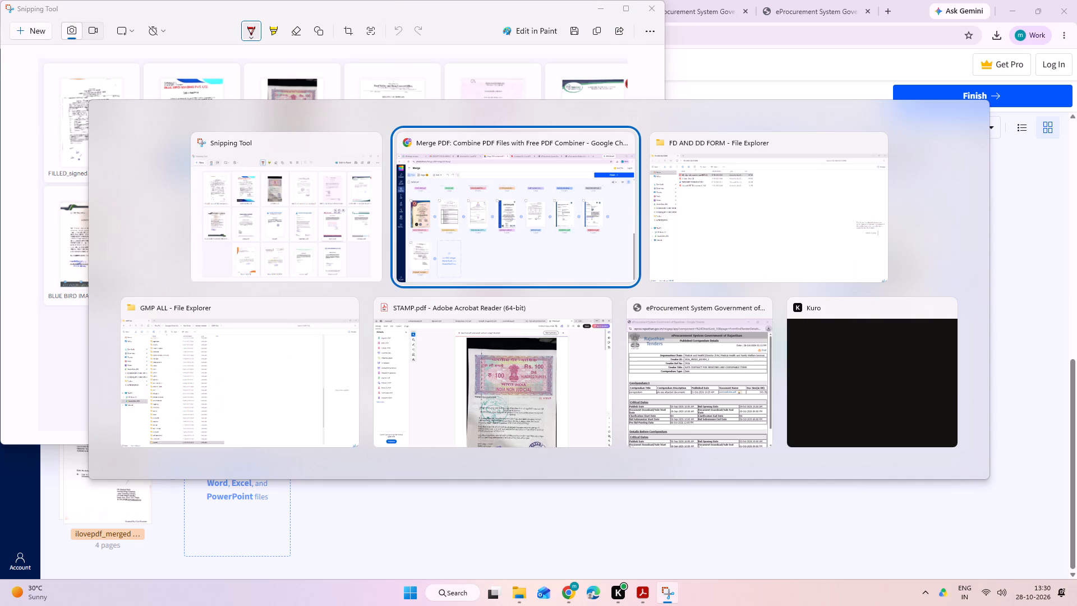
key("alt+Tab")
key("alt+Tab")
key("alt+Tab")
key("alt+Tab")
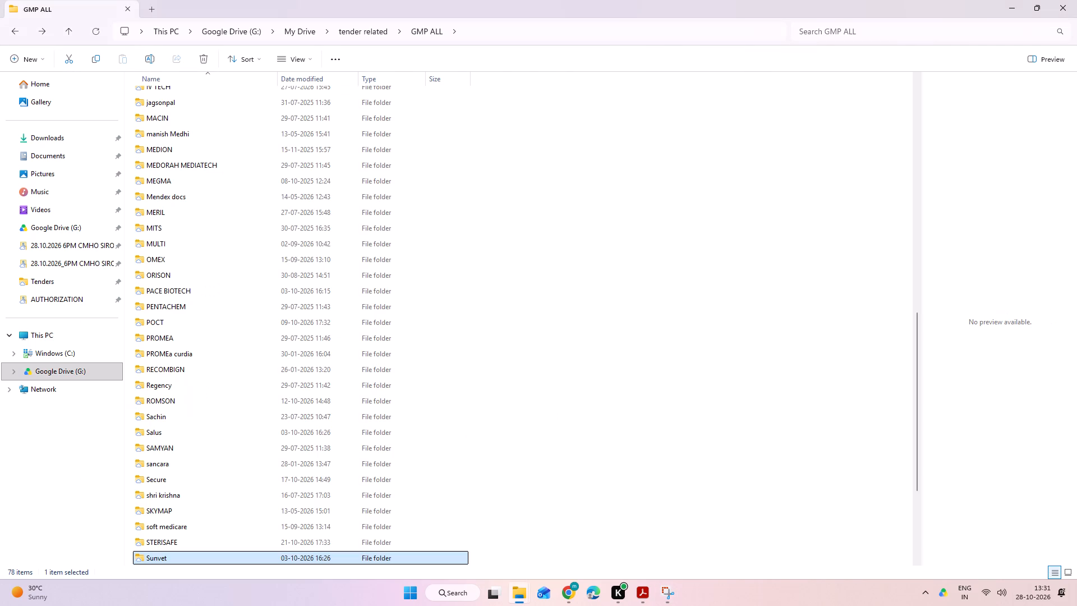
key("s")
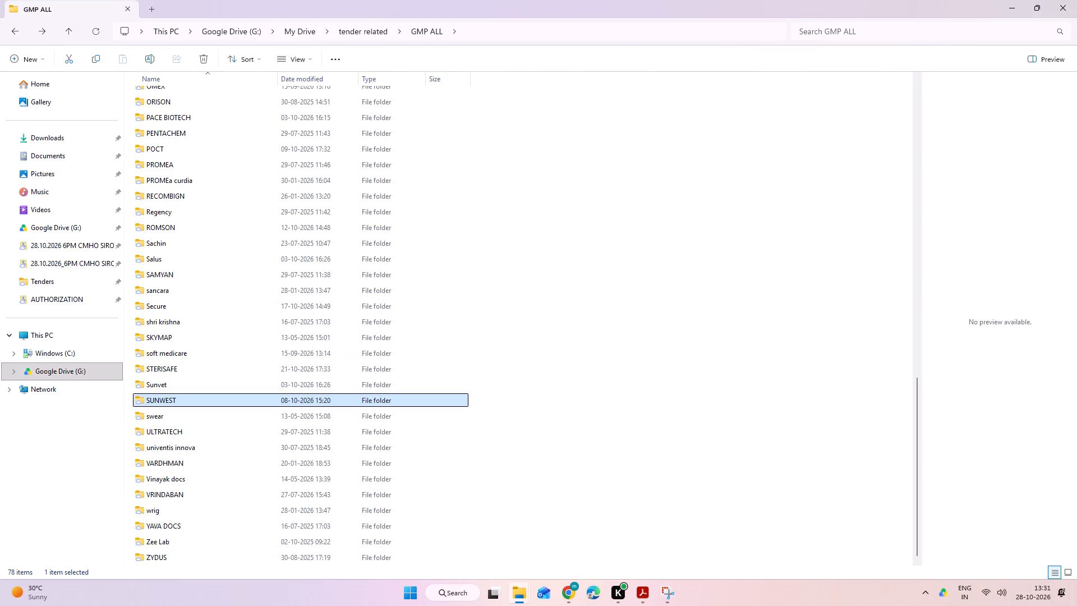
double_click(181, 384)
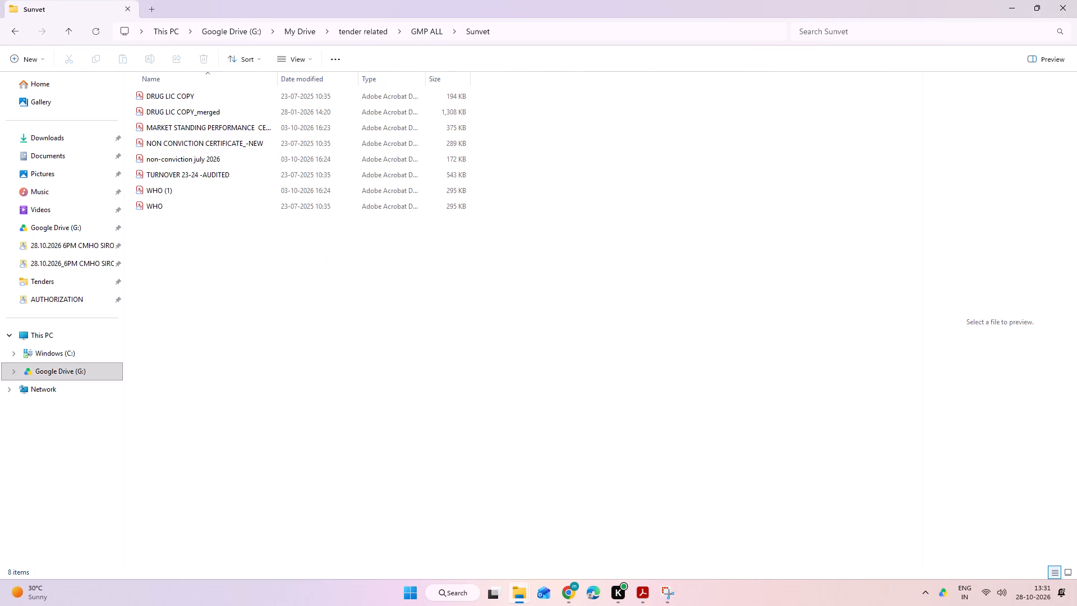
Add all eight PDFs from the Sunvet folder to the Smallpdf merge in the browser.
left_click_drag(221, 279, 209, 92)
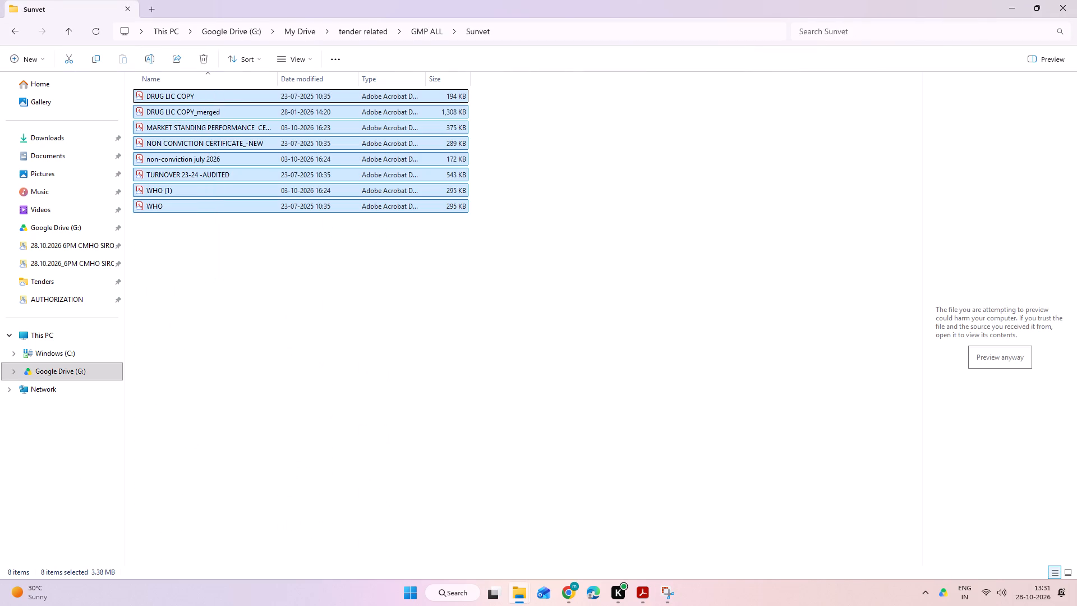
left_click_drag(179, 99, 249, 153)
key("alt+Tab")
key("alt+Tab")
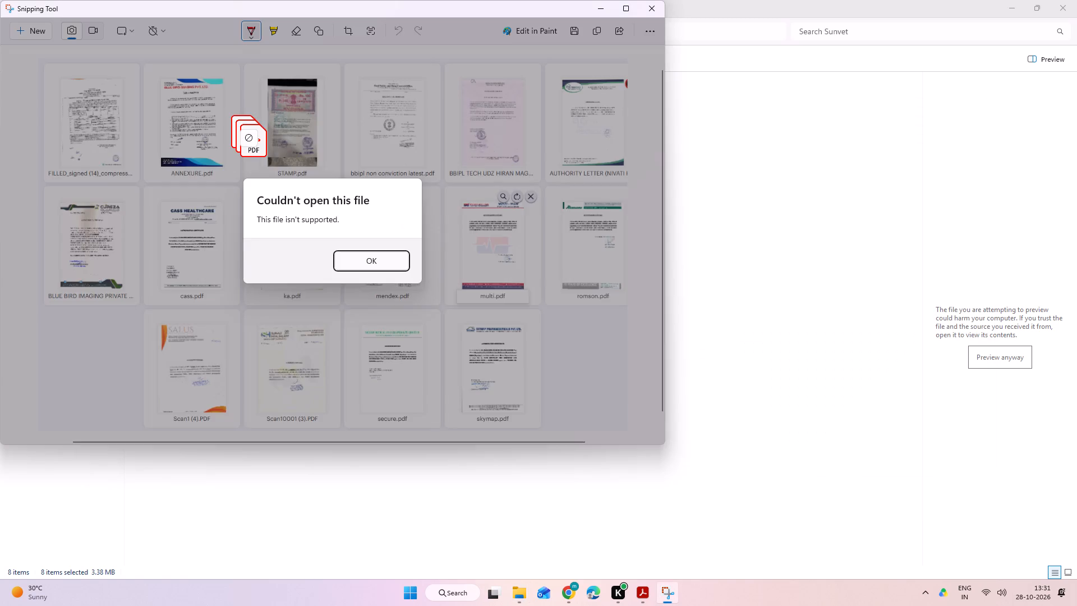
left_click_drag(249, 153, 517, 361)
key("alt+Tab")
key("alt+Tab")
key("alt+Tab")
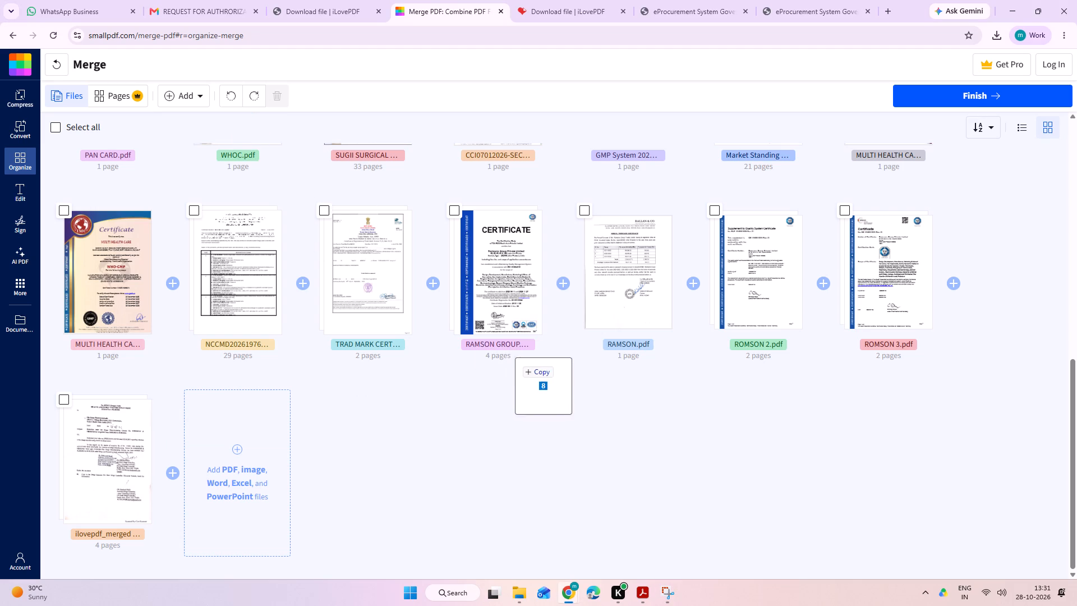
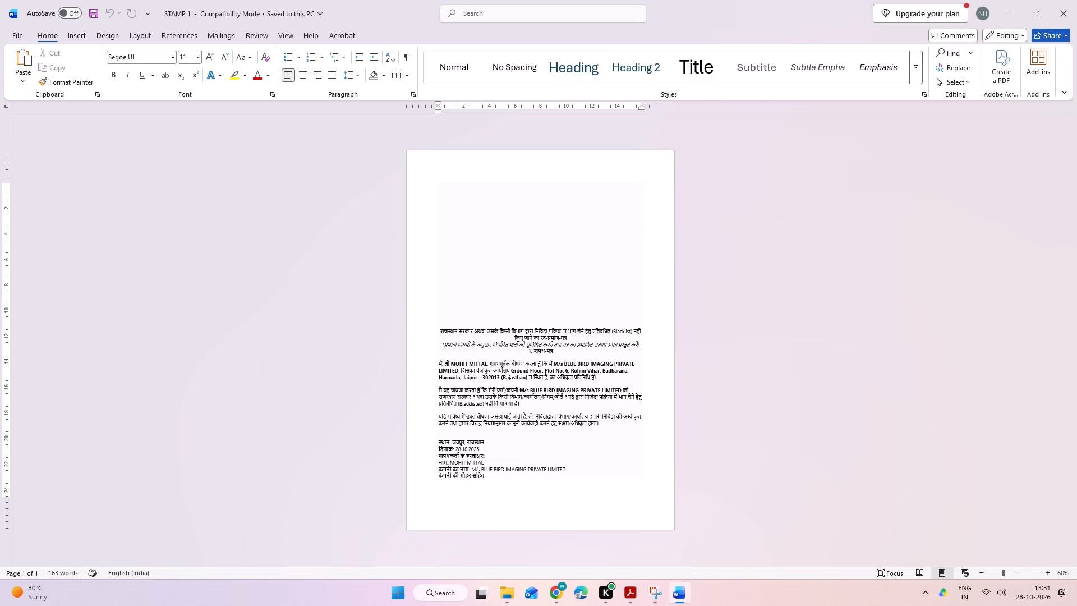
Print one copy of the STAMP 1 blacklisting affidavit on the Brother DCP-T520W printer, one-sided on A4 portrait.
key("ctrl+p")
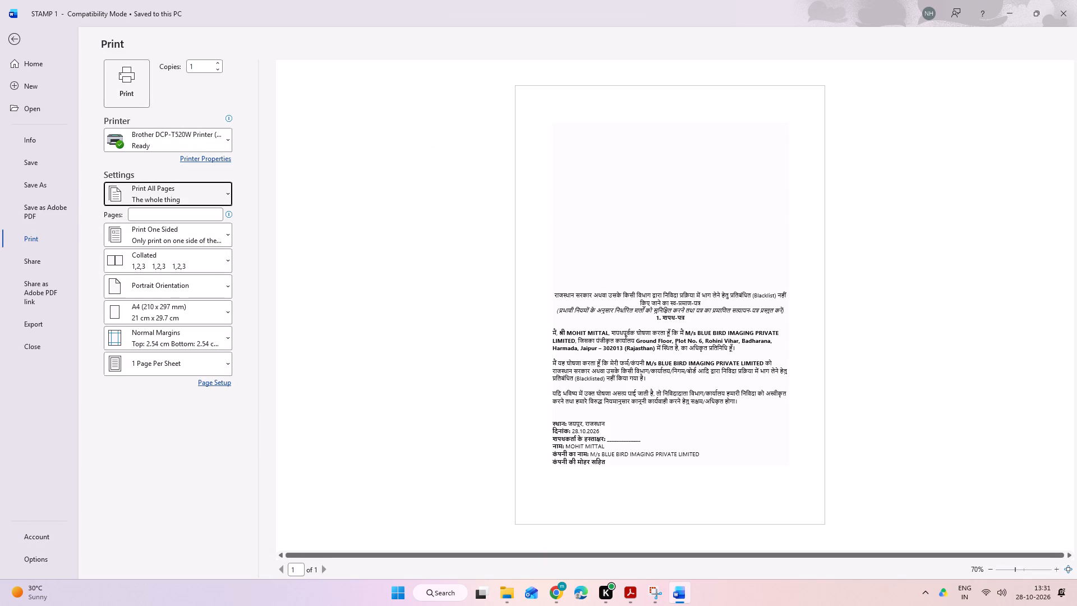
left_click(139, 91)
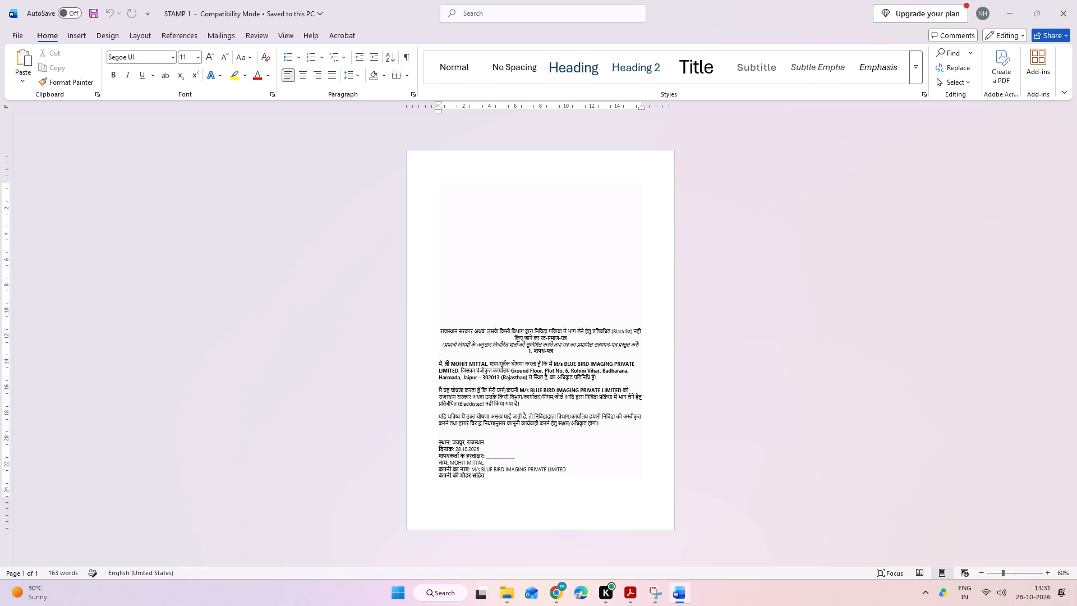
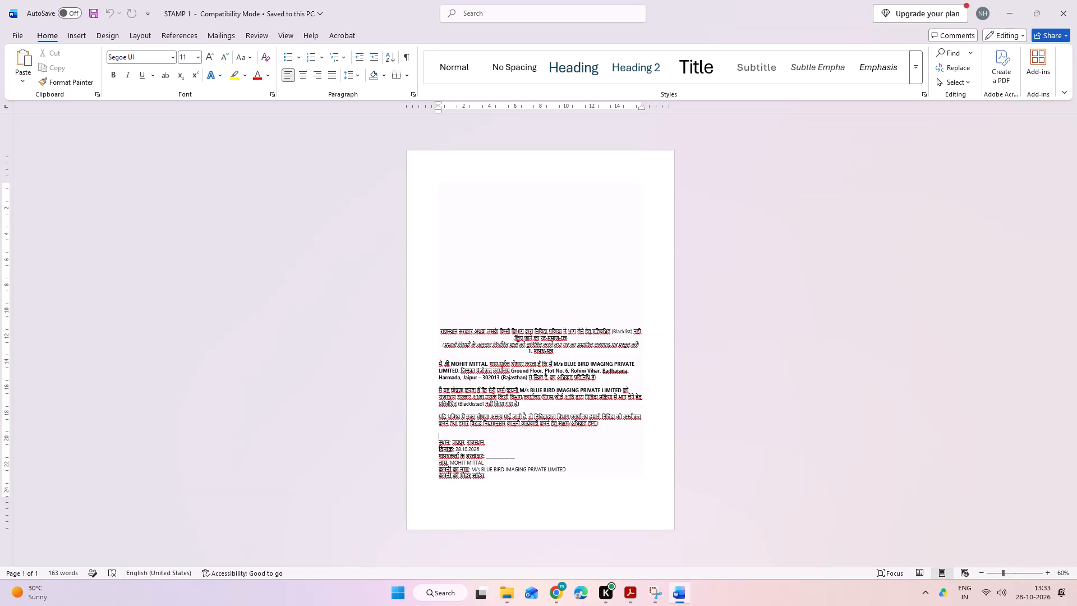
Close the STAMP 1 Word document and switch back to the Snipping Tool capture of the PDF thumbnails.
left_click(1076, 0)
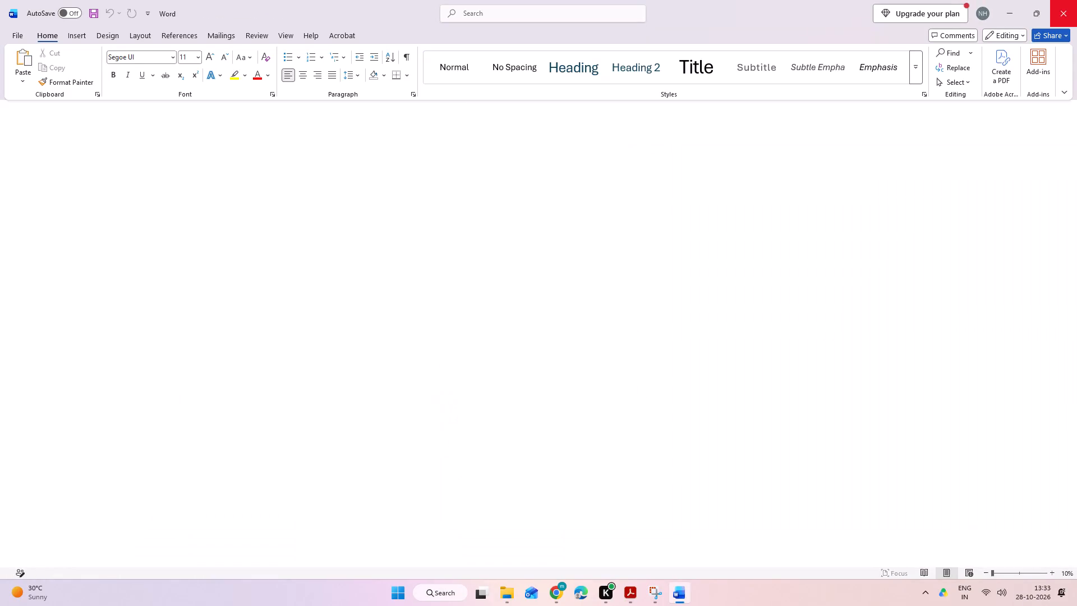
key("alt+Tab")
key("alt+Tab")
key("alt+Tab")
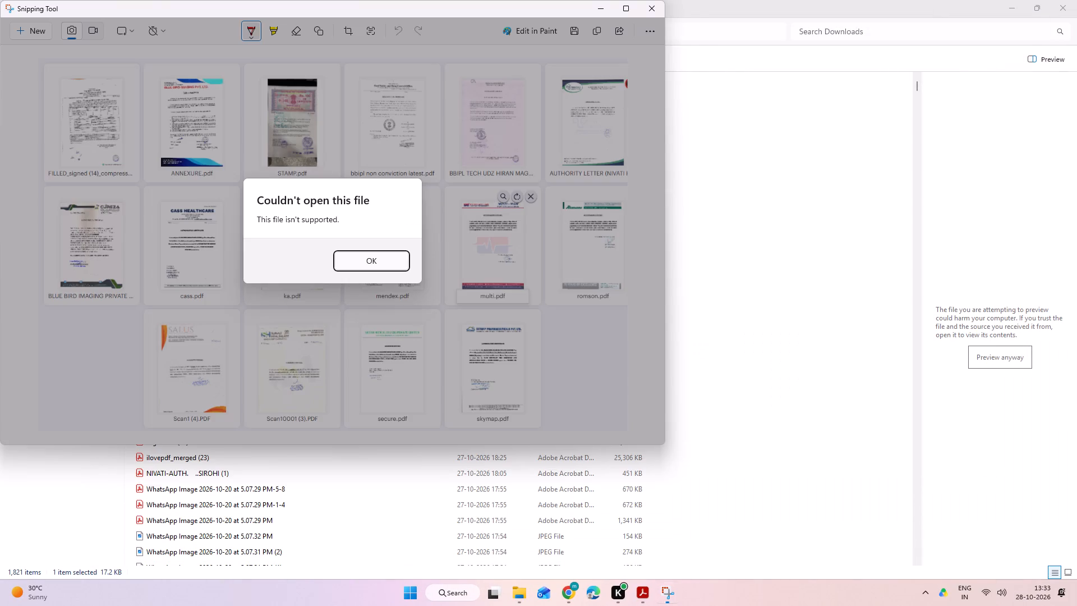
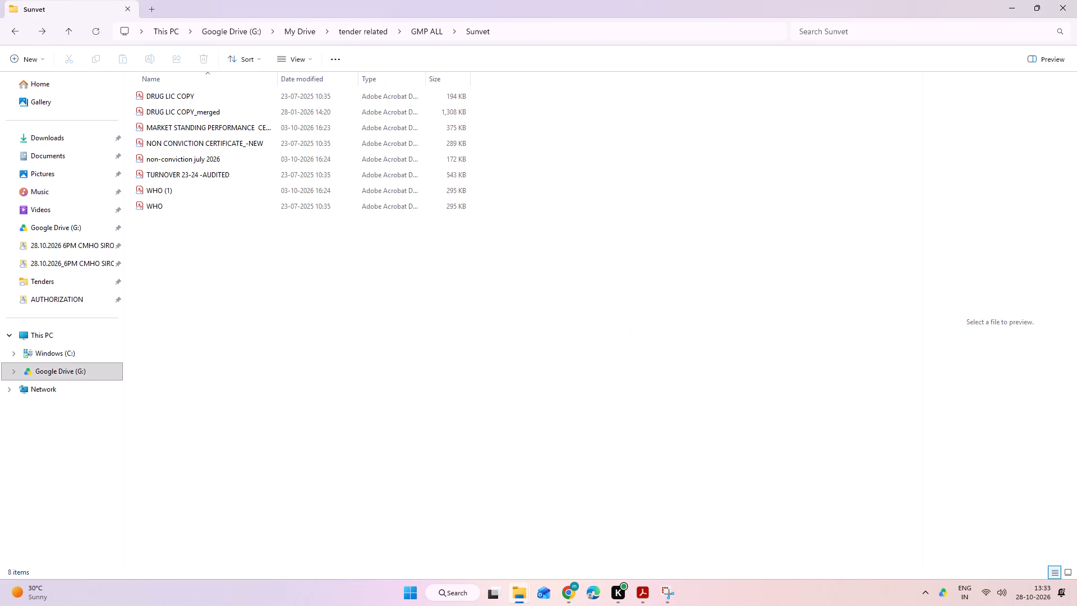
Compare the Snipping Tool capture of the authorization PDFs with the files already in the Smallpdf merge.
key("alt+Tab")
key("alt+Tab")
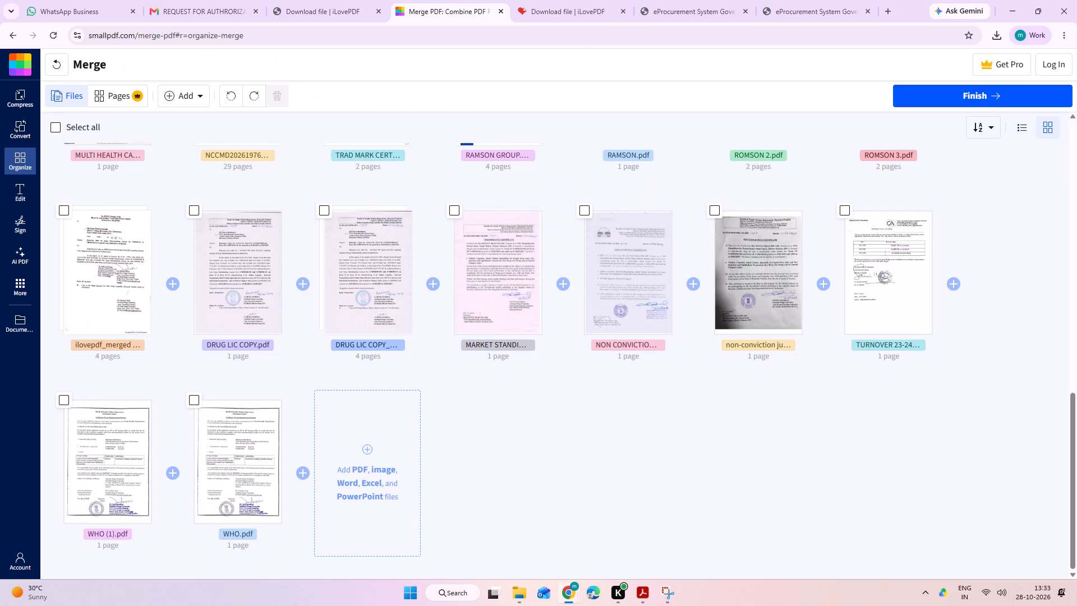
key("alt+Tab")
key("alt+Tab")
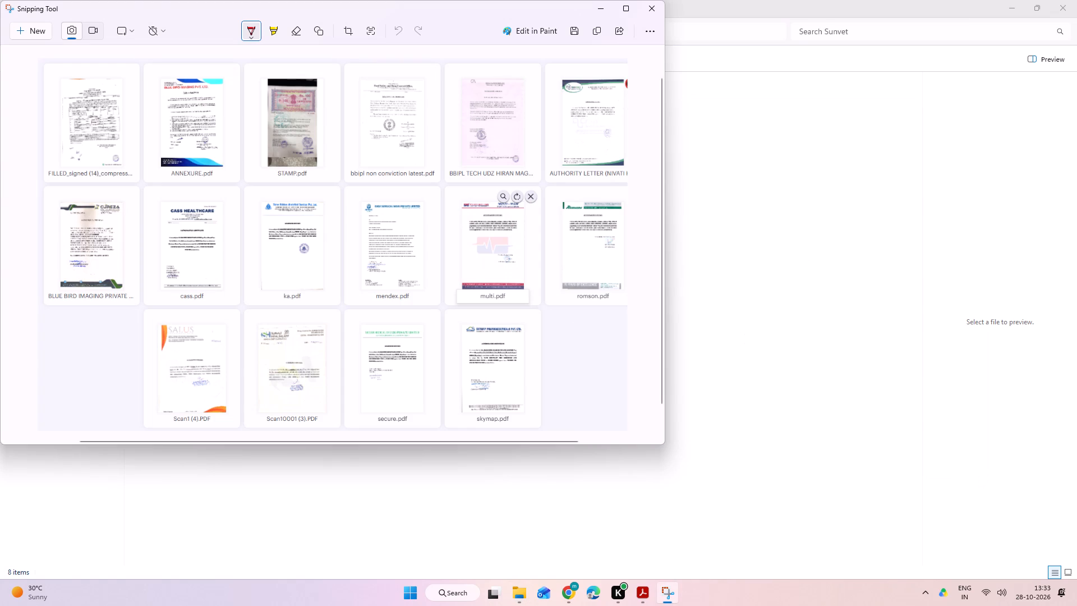
key("alt+Tab")
key("alt+Tab")
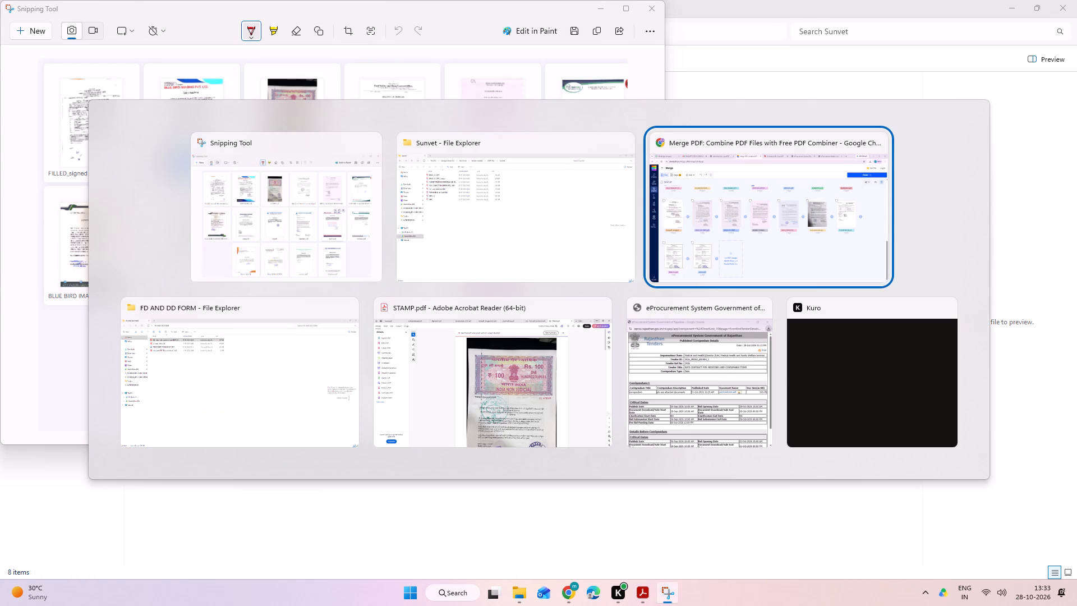
left_click(472, 235, "alt")
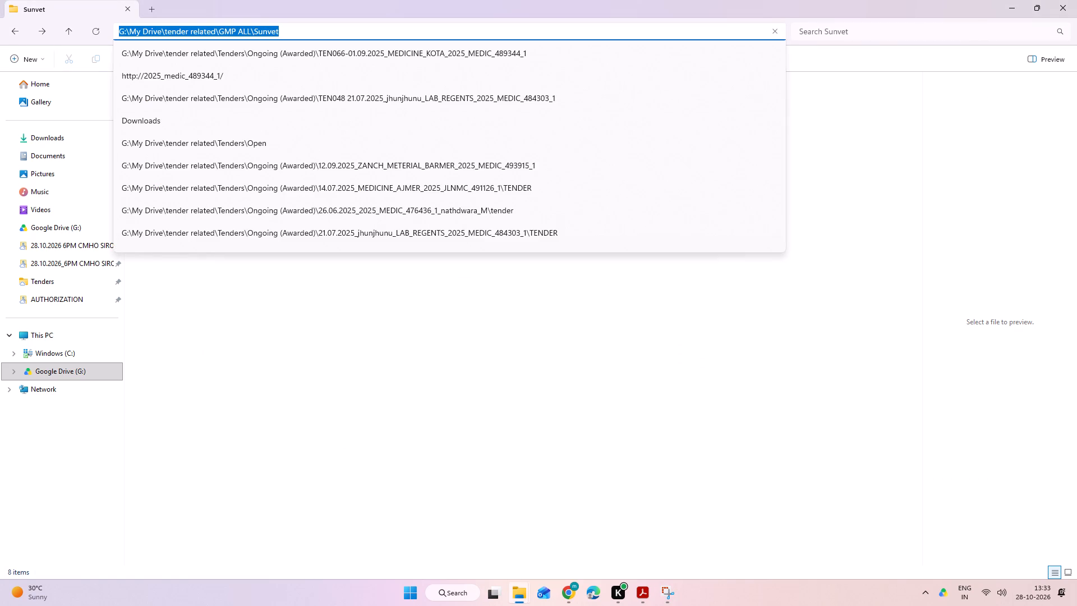
Add both PDFs from the Secure folder in GMP ALL, ISO 9001-Secure (1) and Secure-Medical_13485 (1), to the Smallpdf merge.
left_click_drag(343, 337, 344, 324)
left_click(426, 32)
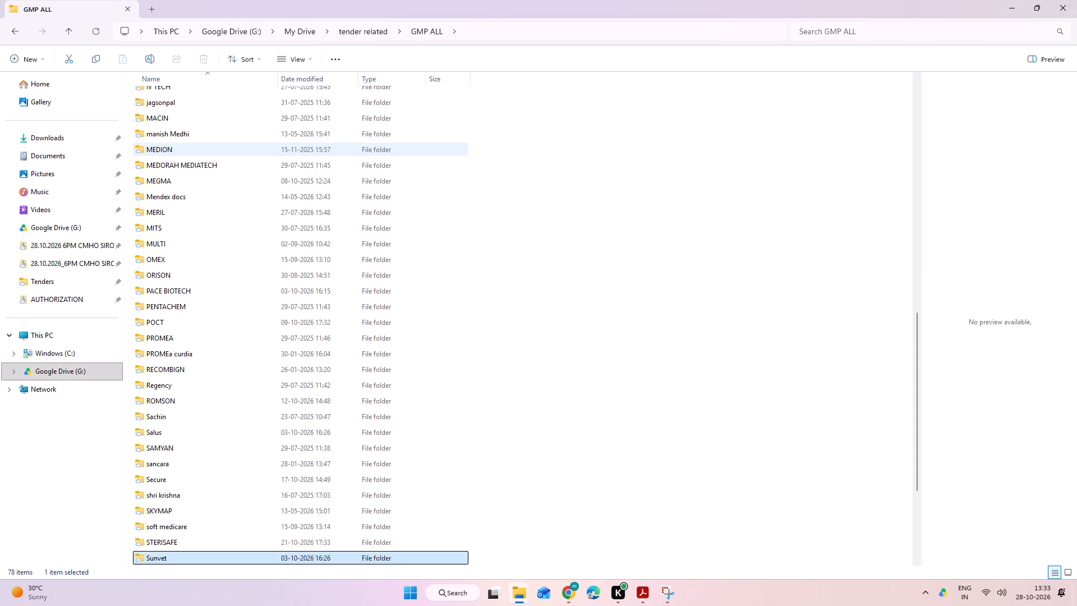
key("s")
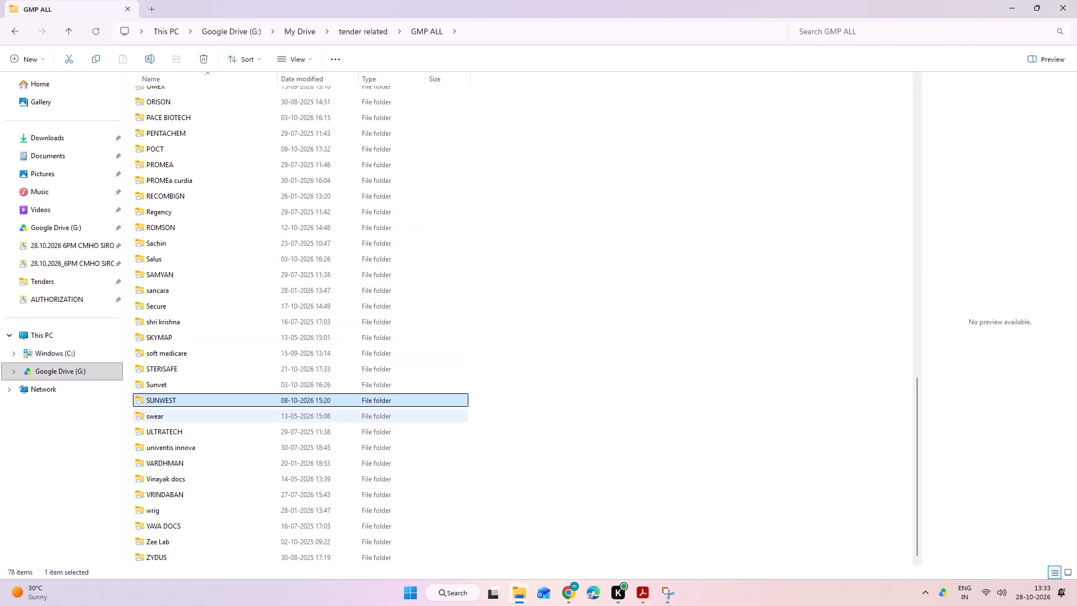
key("s")
key("s")
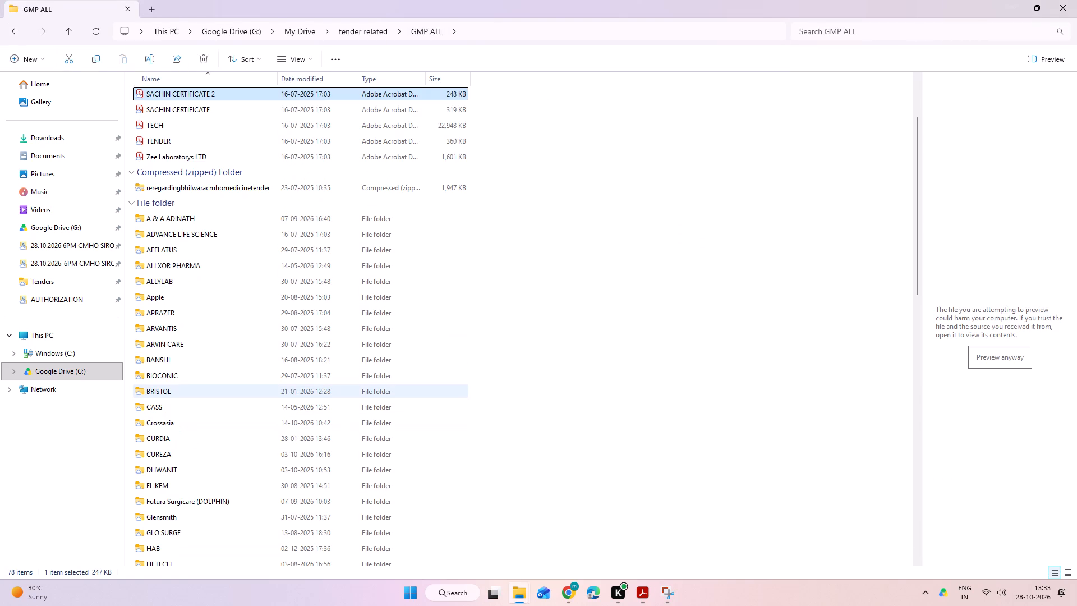
key("s")
key("s")
key("s")
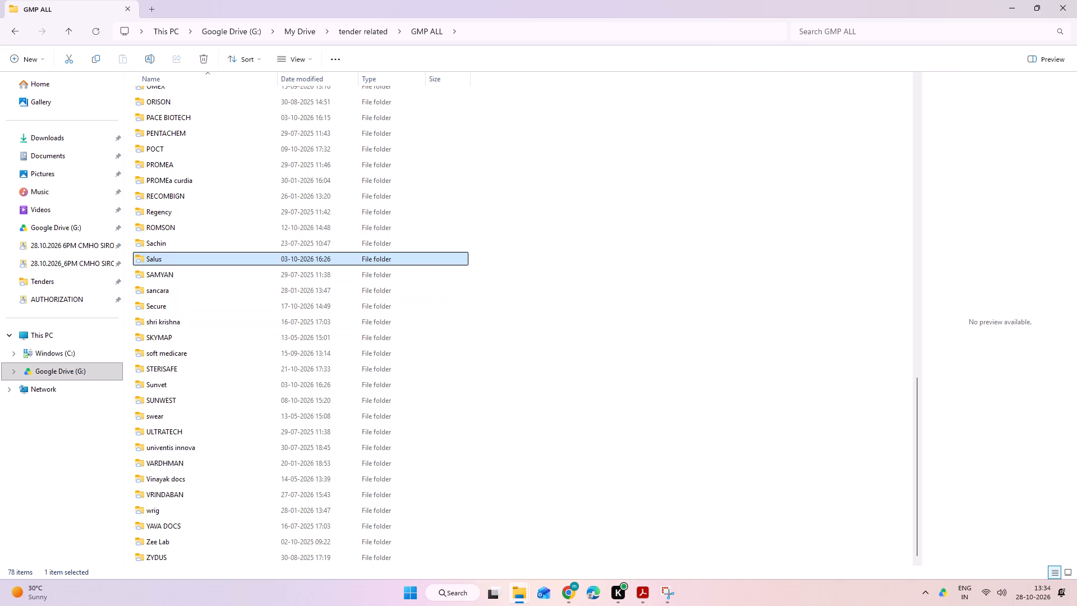
type("SS")
key("s")
double_click(174, 304)
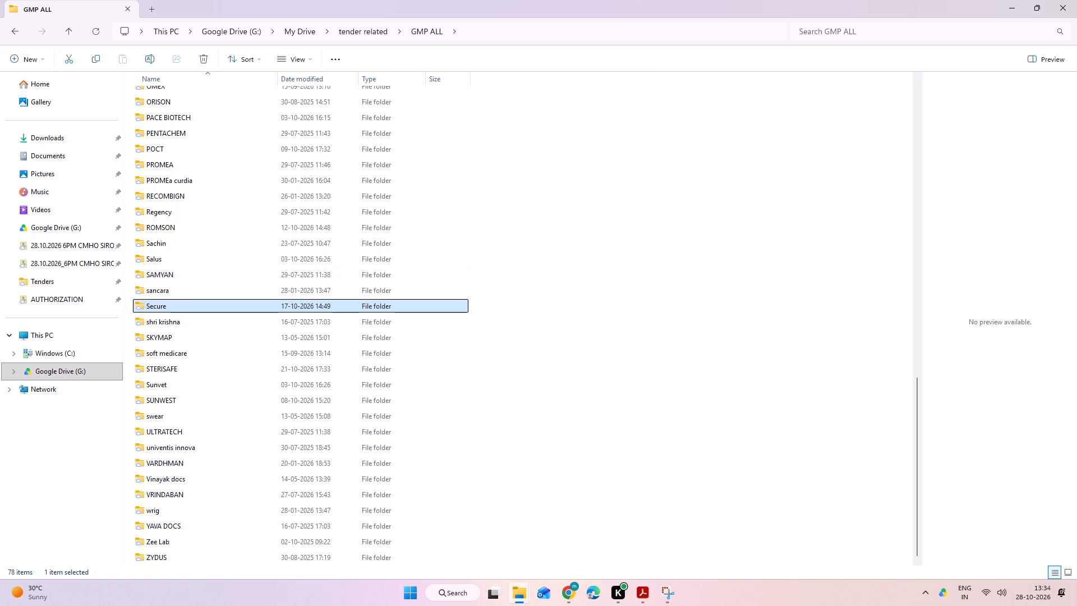
left_click_drag(197, 268, 210, 79)
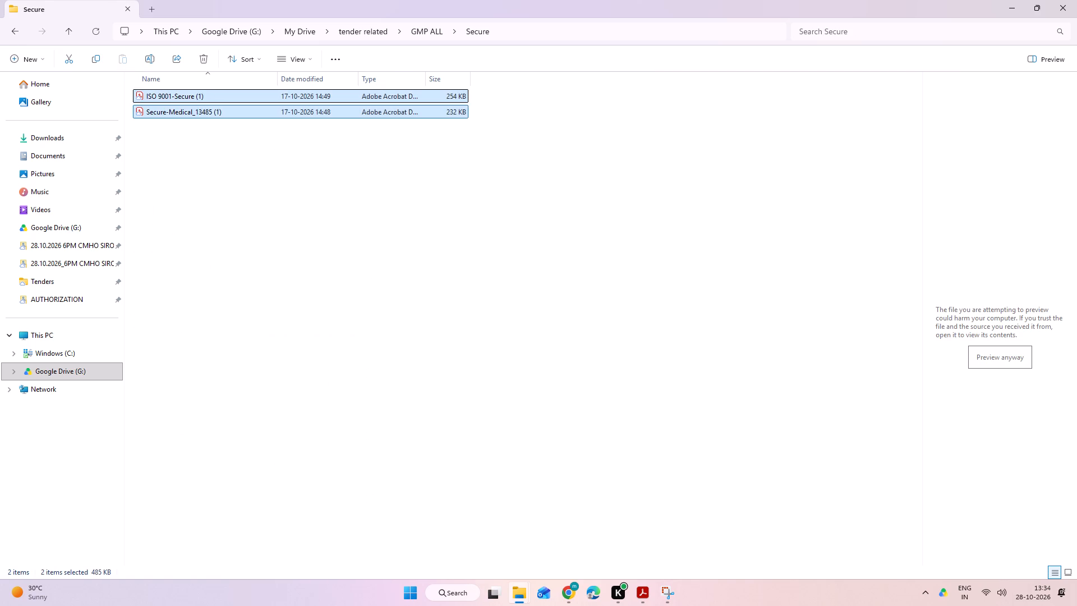
left_click_drag(182, 98, 590, 376)
key("alt+Tab")
key("alt+Tab")
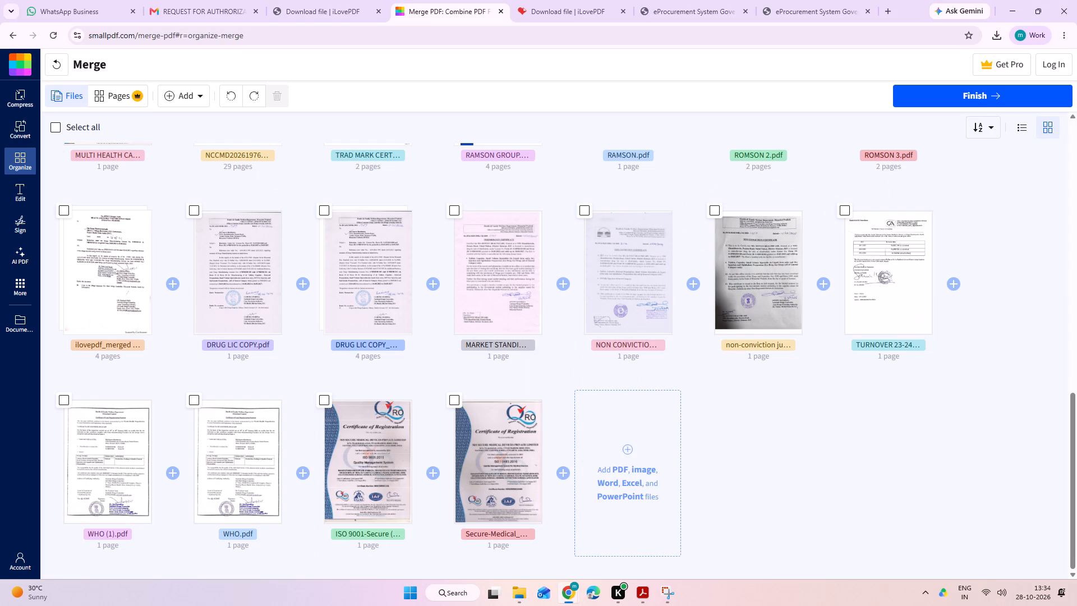
Add ilovepdf_merged - 2025-11-27T165413.792 from the SKYMAP folder in GMP ALL to the end of the Smallpdf merge.
key("alt+Tab")
left_click(418, 33)
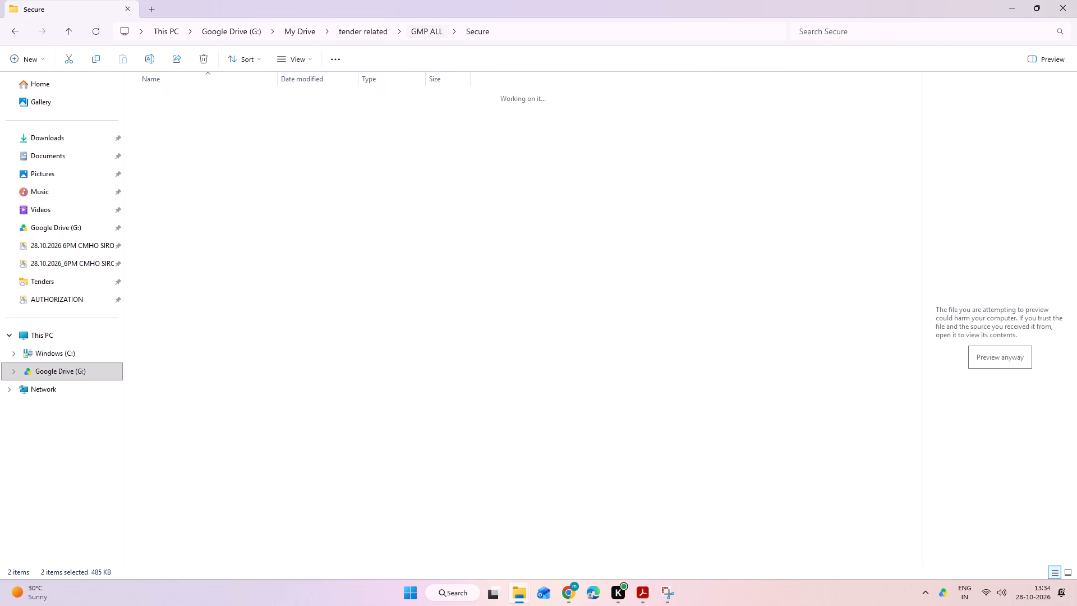
scroll(166, 498, "down", 3)
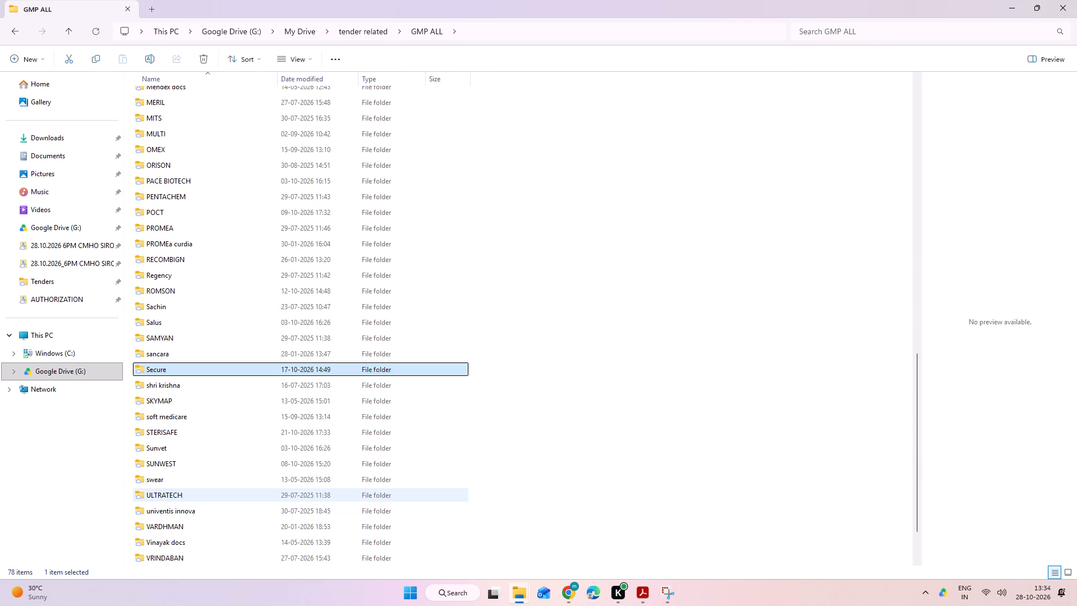
double_click(161, 405)
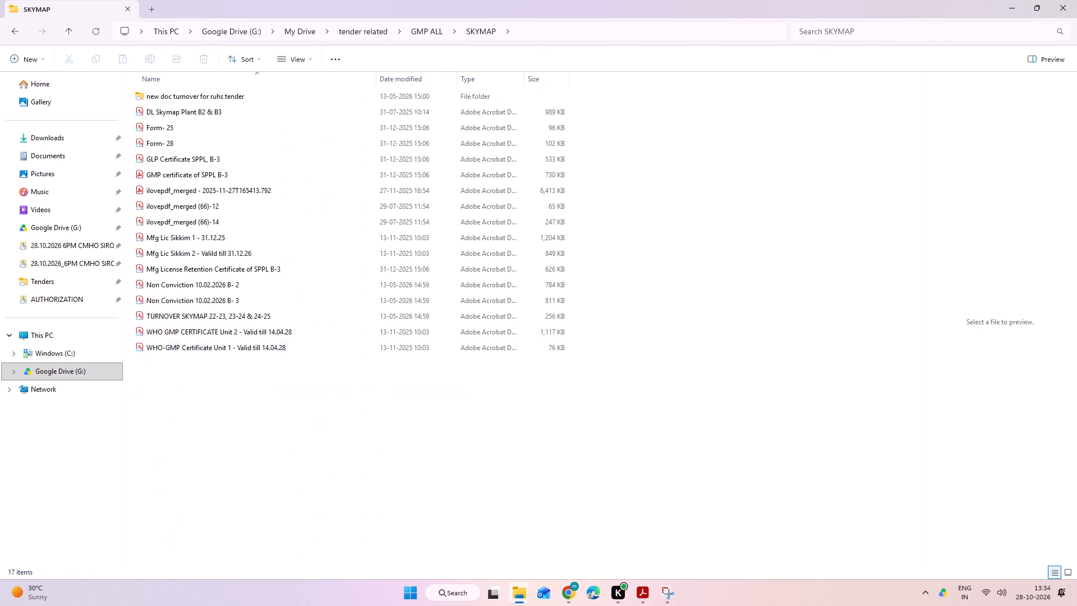
left_click(474, 190)
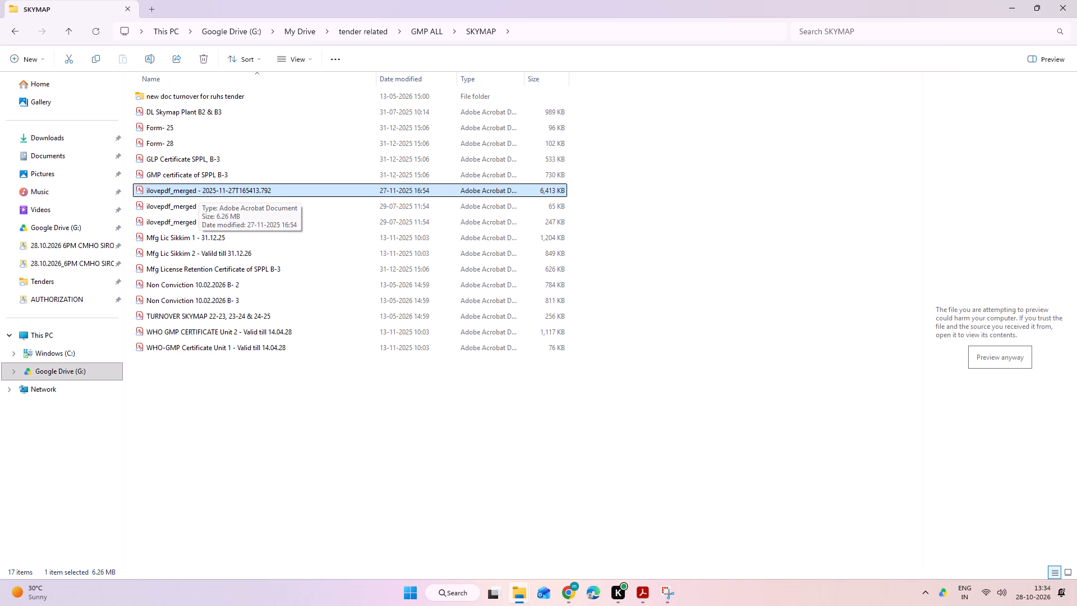
left_click_drag(188, 192, 552, 411)
key("alt+Tab")
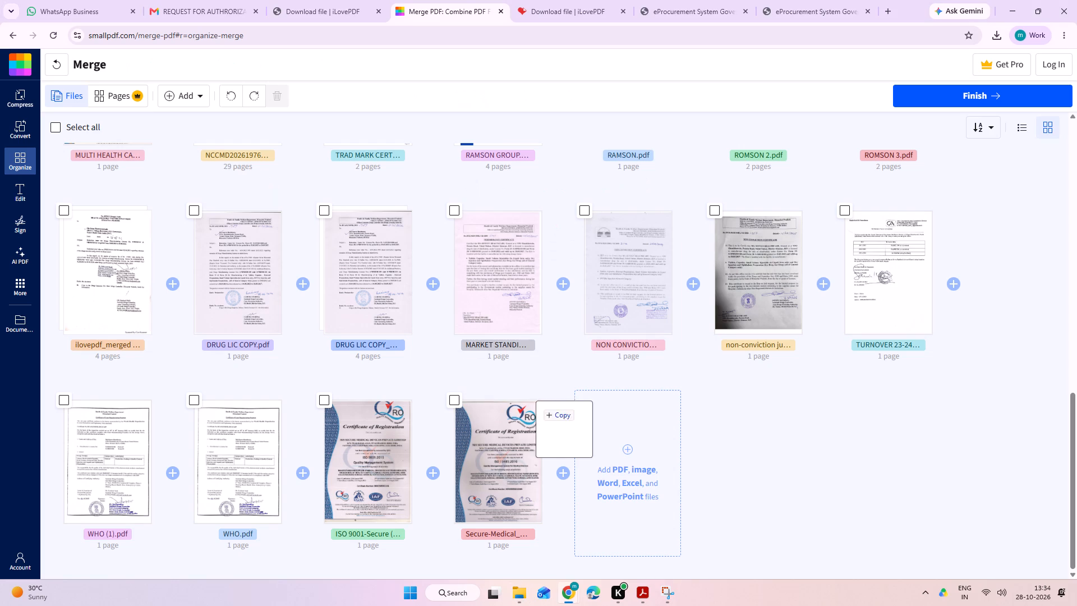
left_click_drag(552, 411, 775, 497)
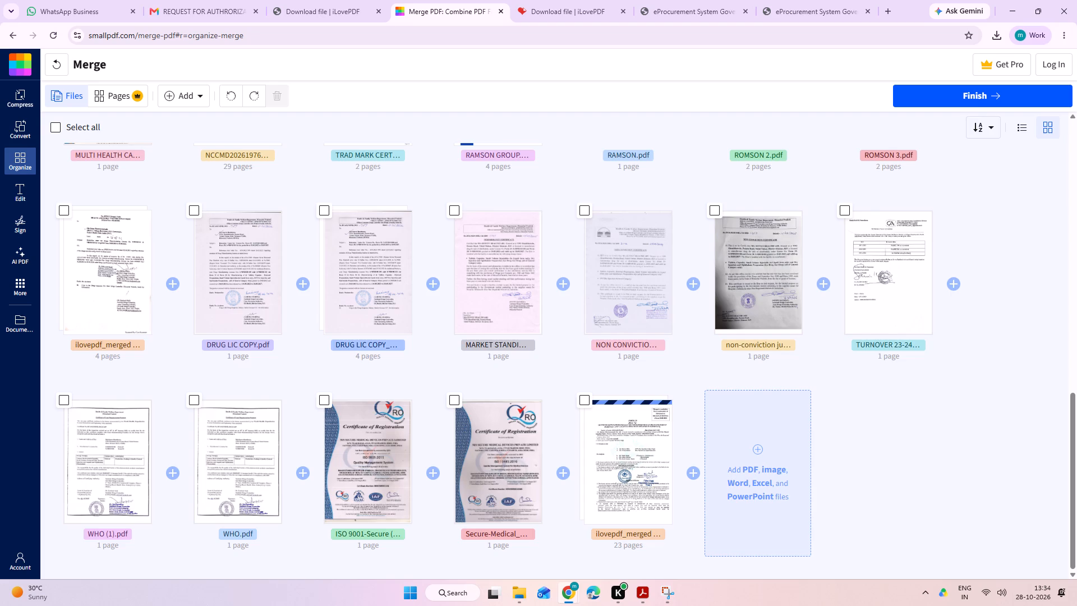
scroll(773, 497, "up", 15)
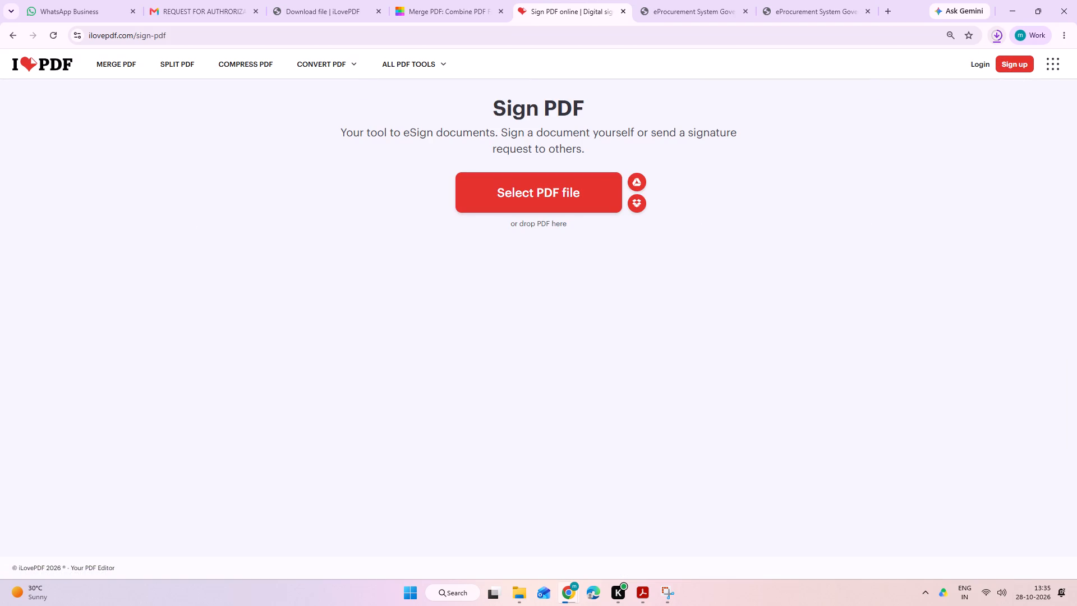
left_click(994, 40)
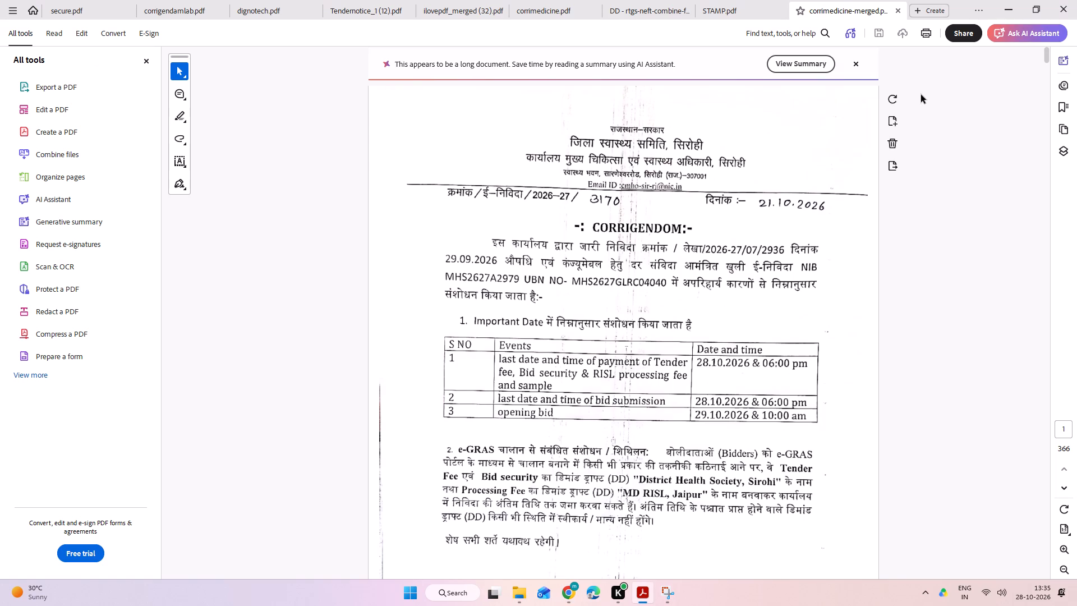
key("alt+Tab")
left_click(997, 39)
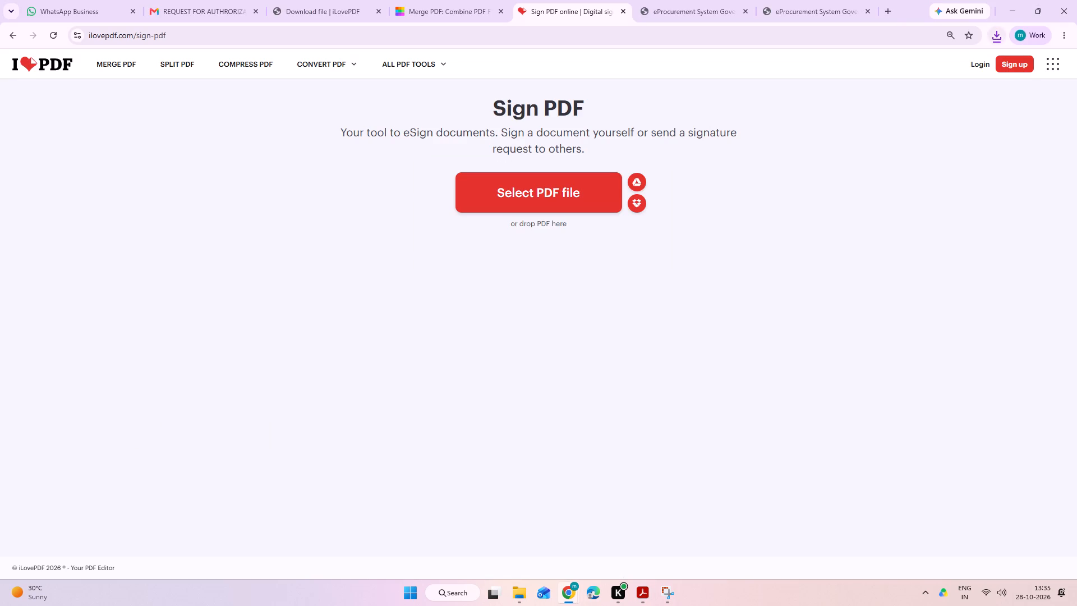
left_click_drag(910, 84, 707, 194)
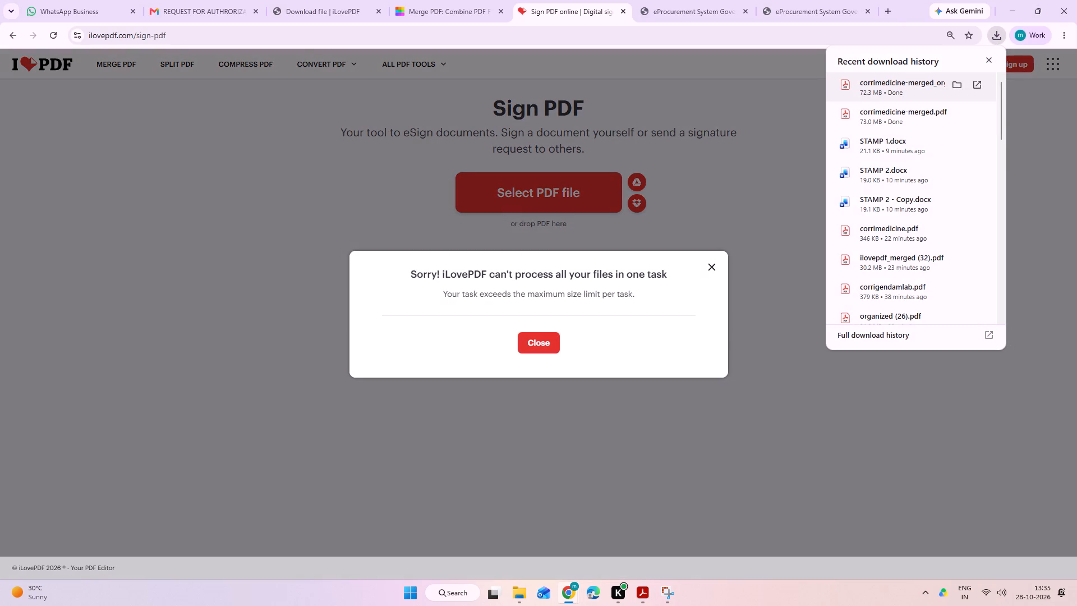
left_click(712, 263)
Load the organized corrimedicine-merged PDF into iLovePDF's Compress PDF tool and start compressing it at the recommended level.
left_click(253, 62)
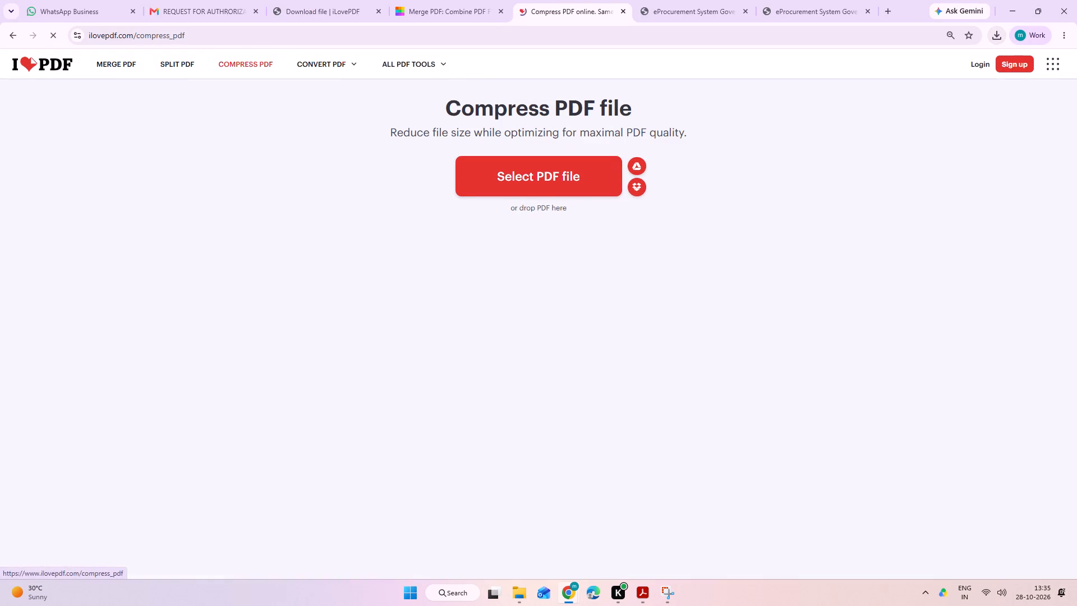
left_click(988, 37)
left_click_drag(913, 88, 765, 161)
left_click(670, 337)
left_click(928, 520)
left_click(937, 540)
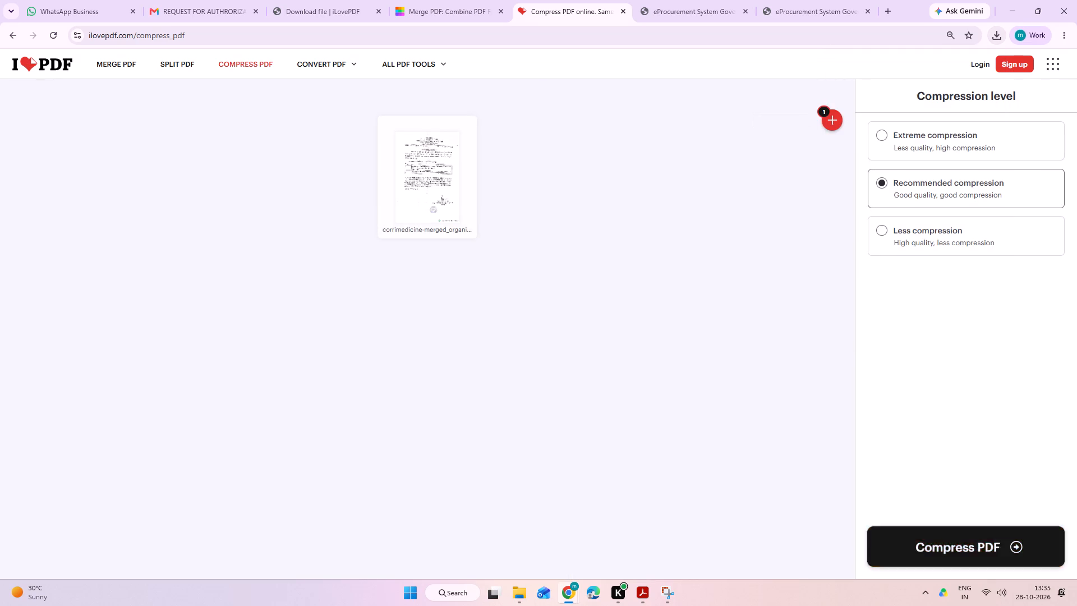